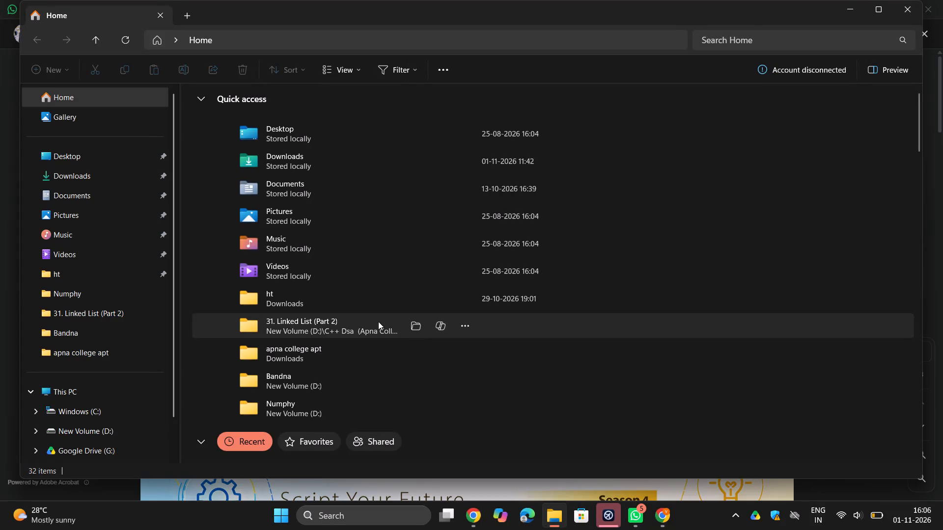
Switch to File Explorer, open the Downloads folder and look through its most recent files.
left_click(102, 183)
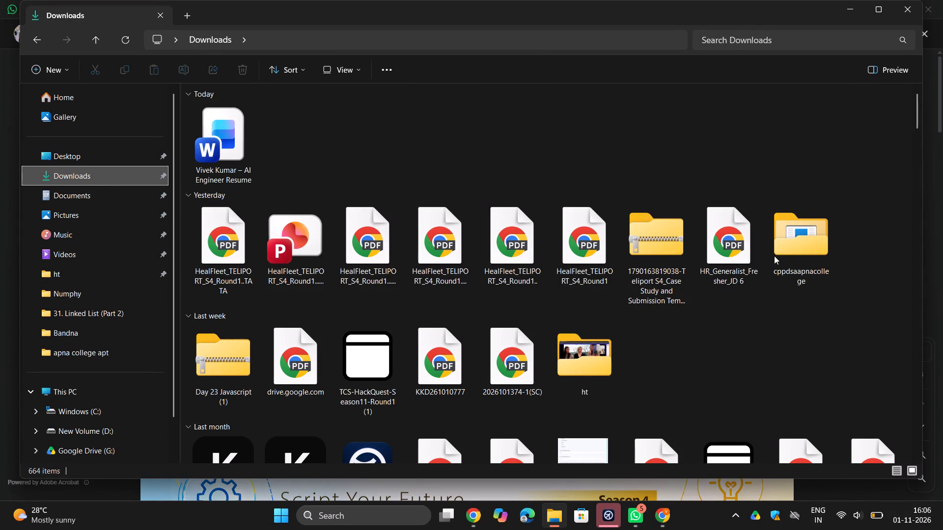
scroll(320, 371, "down", 1)
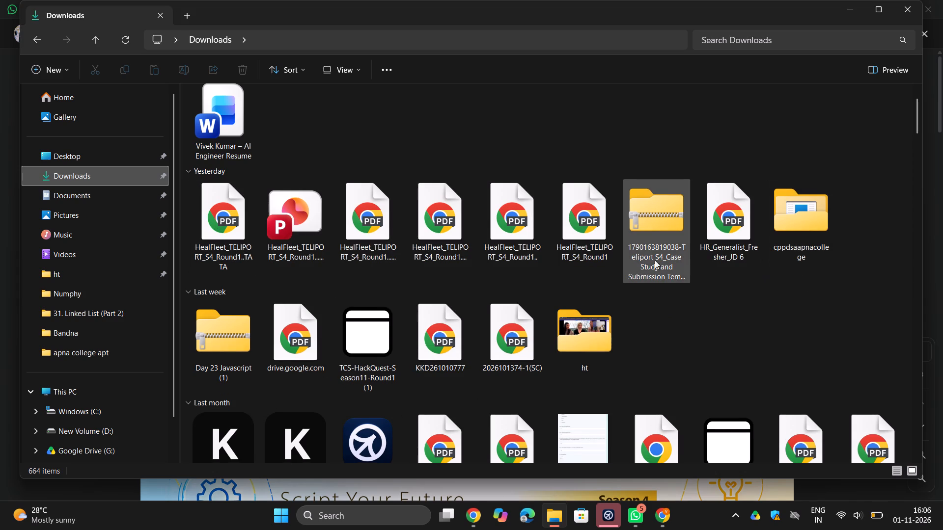
Open the Teliport S4_Submission Template presentation from the Teliport S4 Case Study and Submission Template archive in Downloads.
double_click(642, 258)
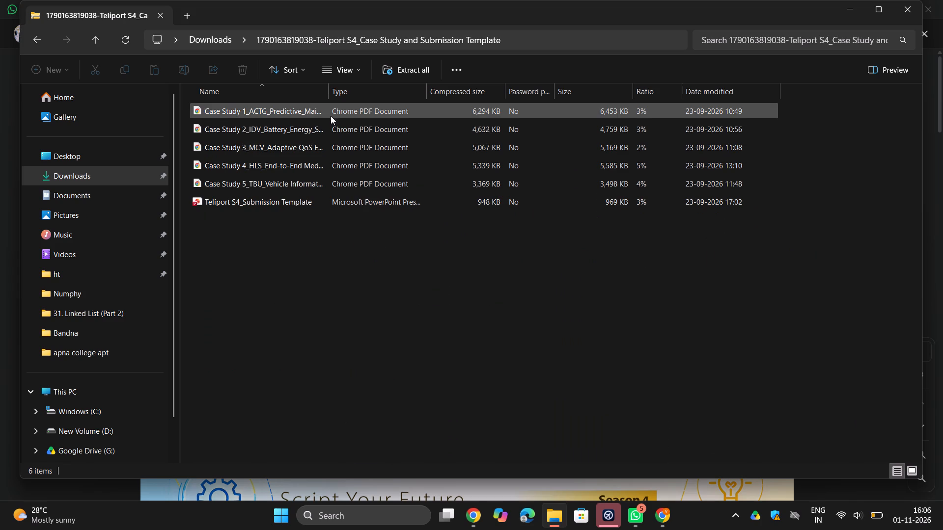
double_click(297, 204)
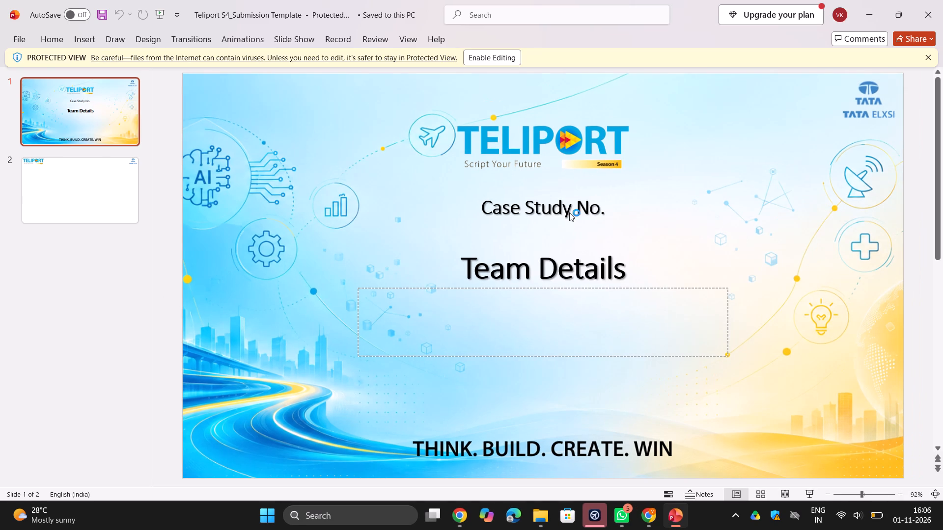
Examine the title slide and the blank content slide of the submission template, comparing their layouts and placeholders.
scroll(569, 212, "down", 2)
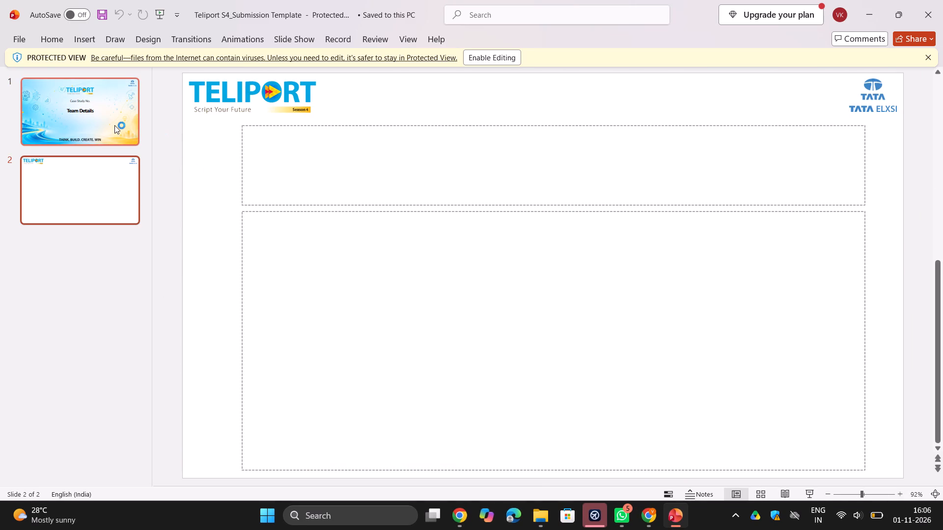
left_click(114, 125)
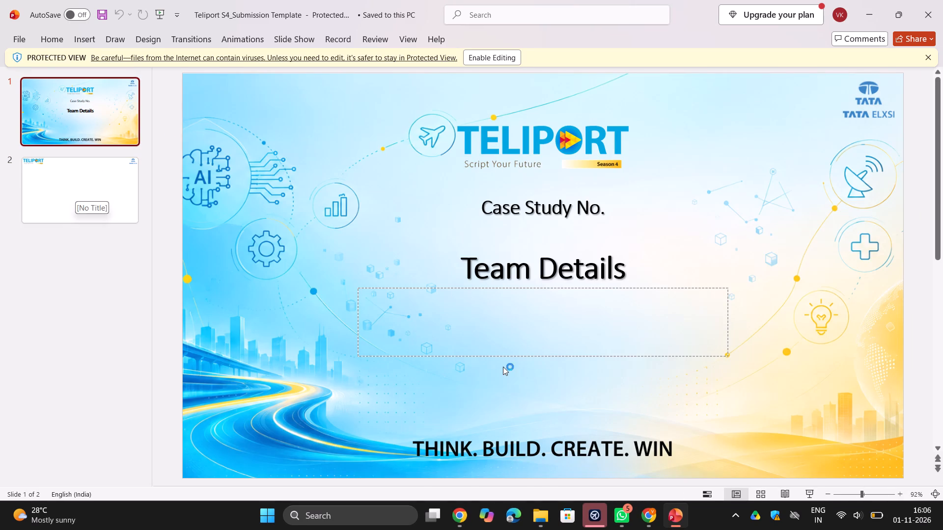
left_click(493, 336)
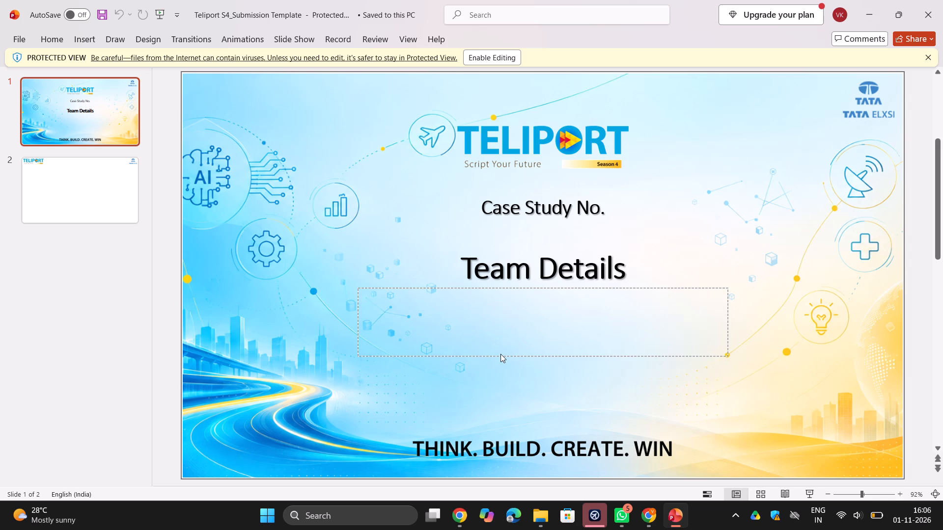
left_click(69, 182)
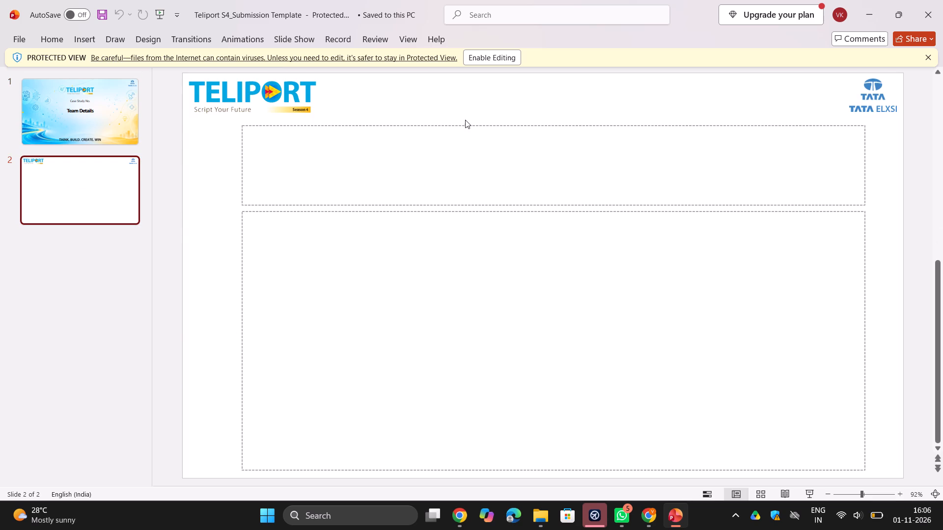
scroll(465, 120, "down", 1)
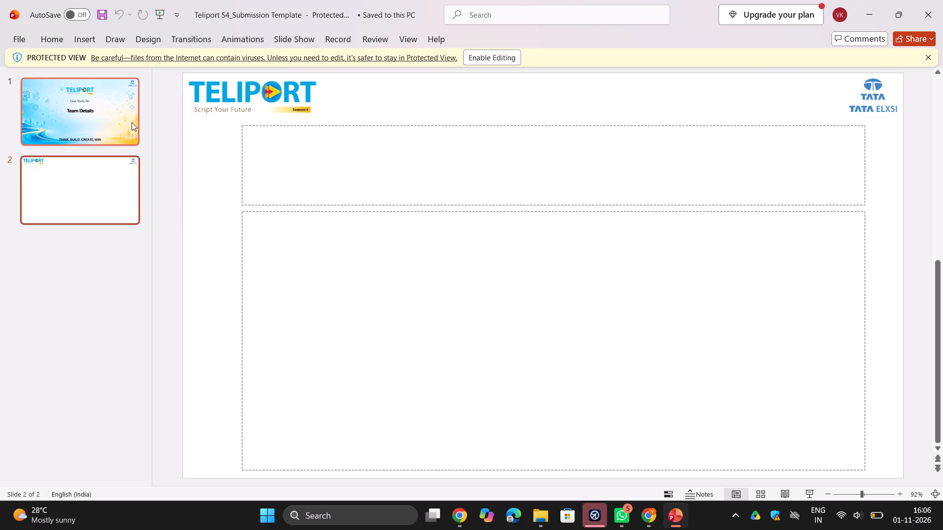
left_click(132, 122)
left_click(123, 209)
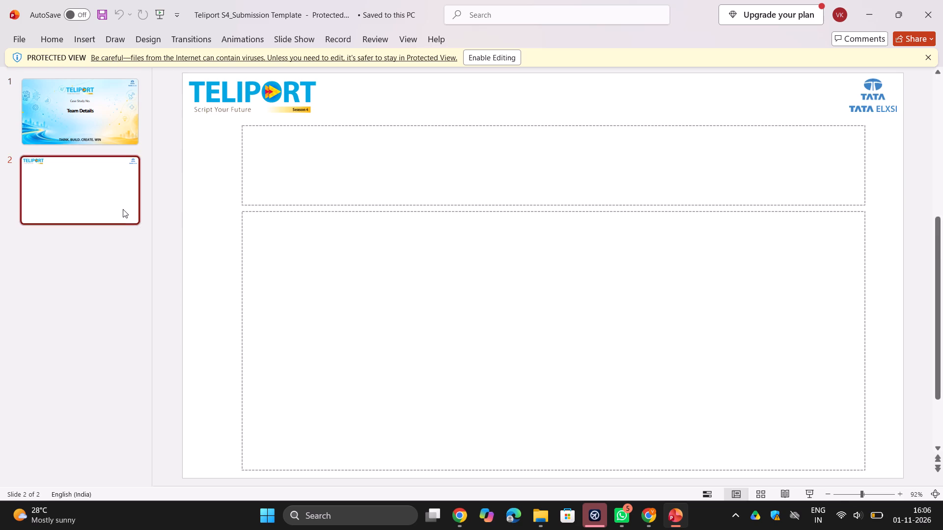
left_click(105, 132)
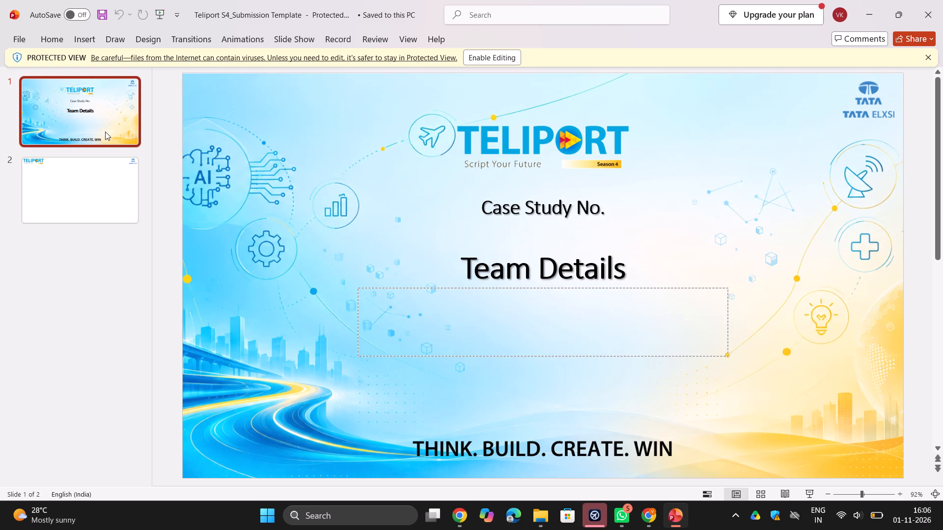
left_click(97, 177)
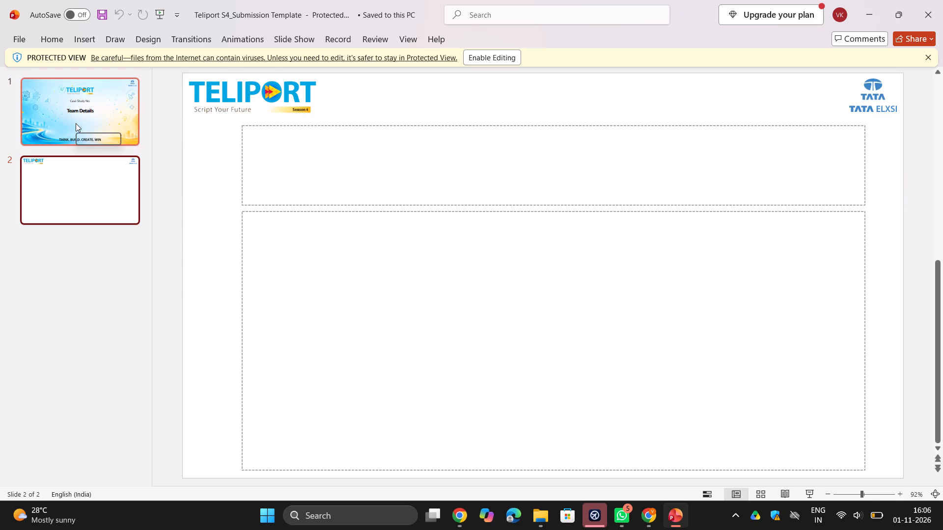
left_click(76, 123)
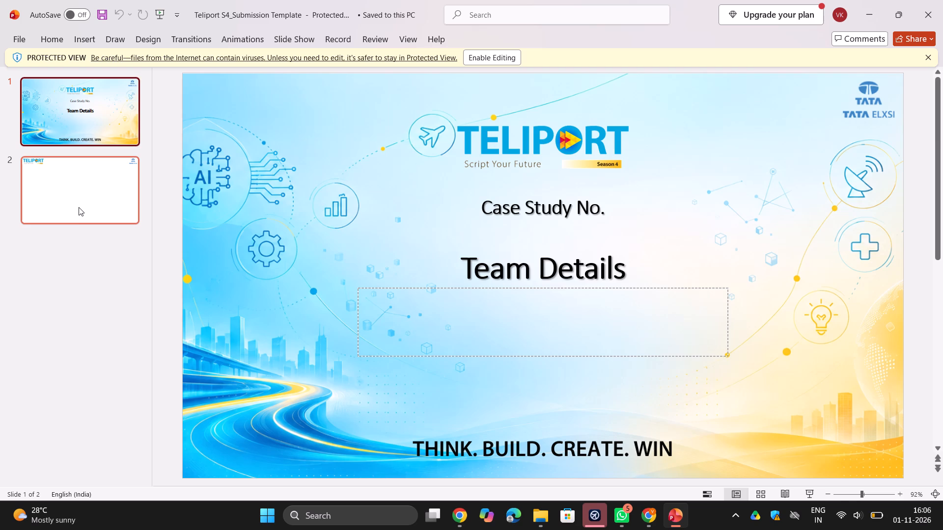
left_click(79, 207)
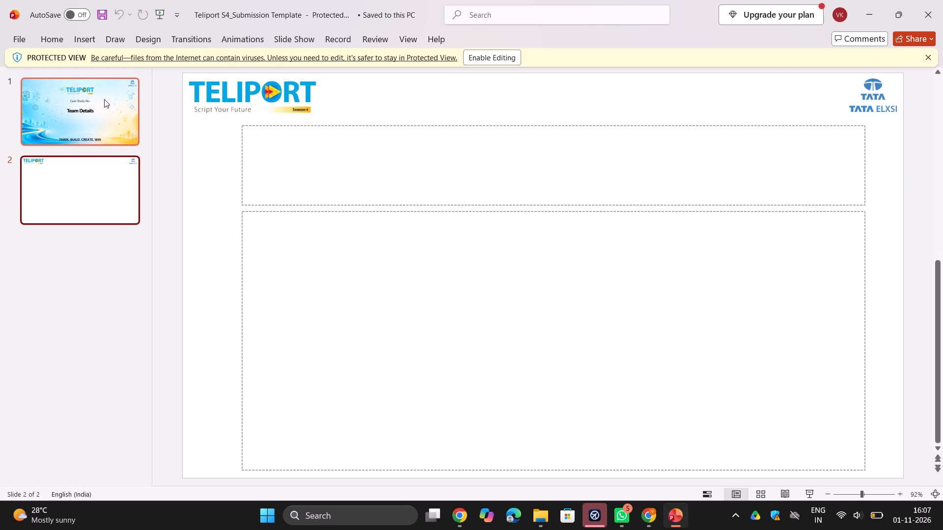
left_click(104, 99)
left_click(124, 184)
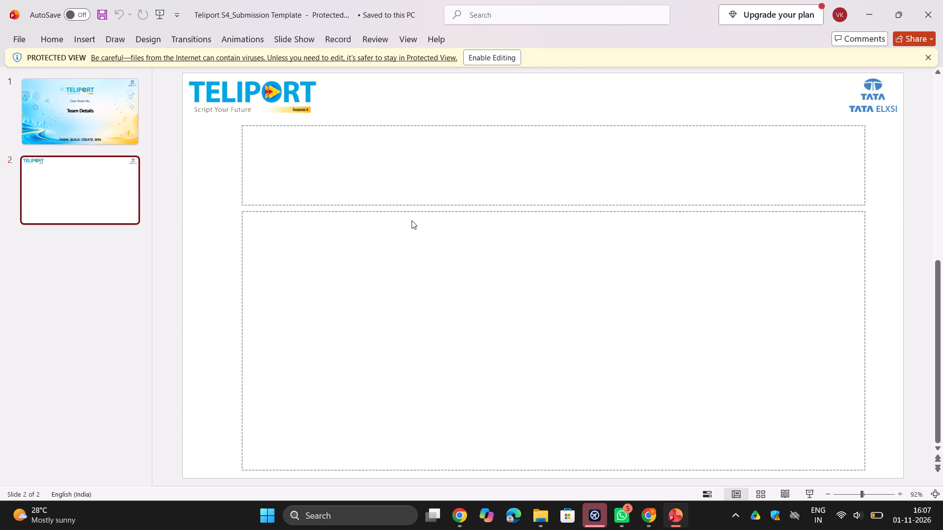
left_click(109, 110)
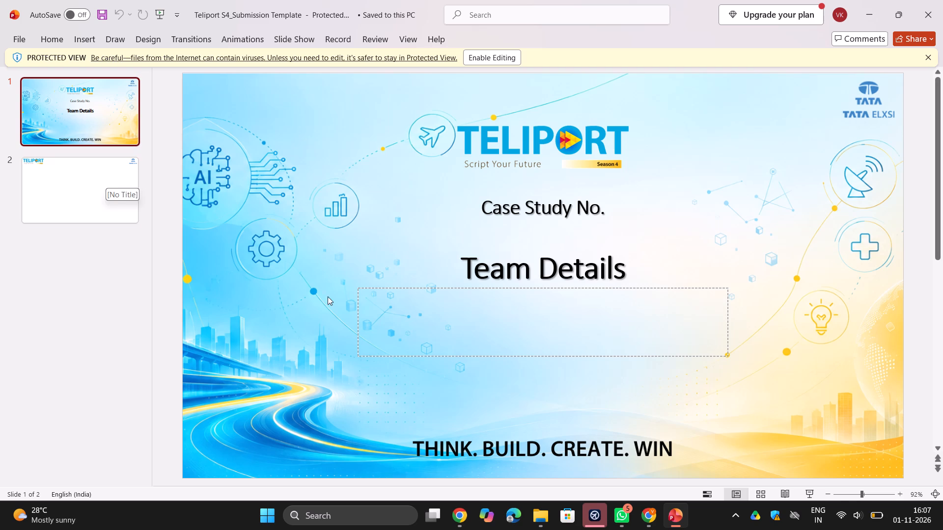
Look over the submission template's blank content slide again and return to the Team Details title slide.
left_click(498, 308)
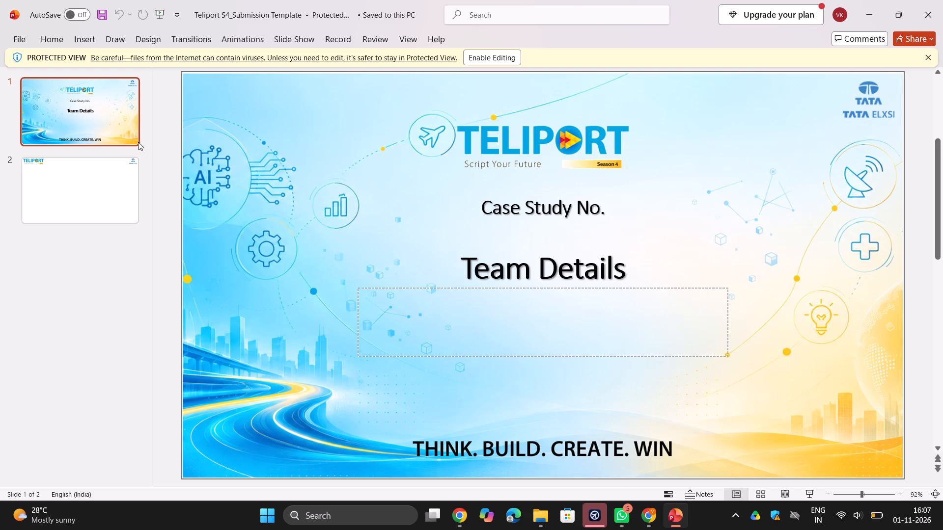
left_click(113, 194)
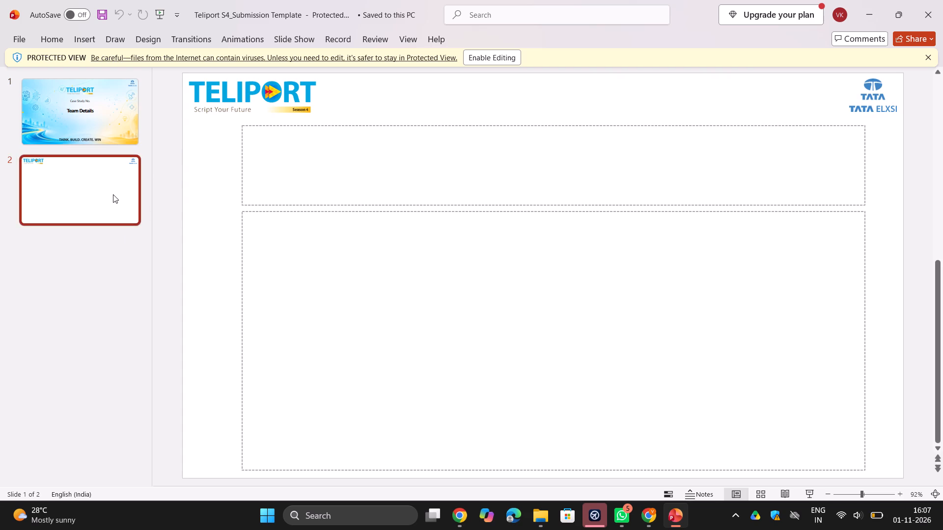
left_click(119, 143)
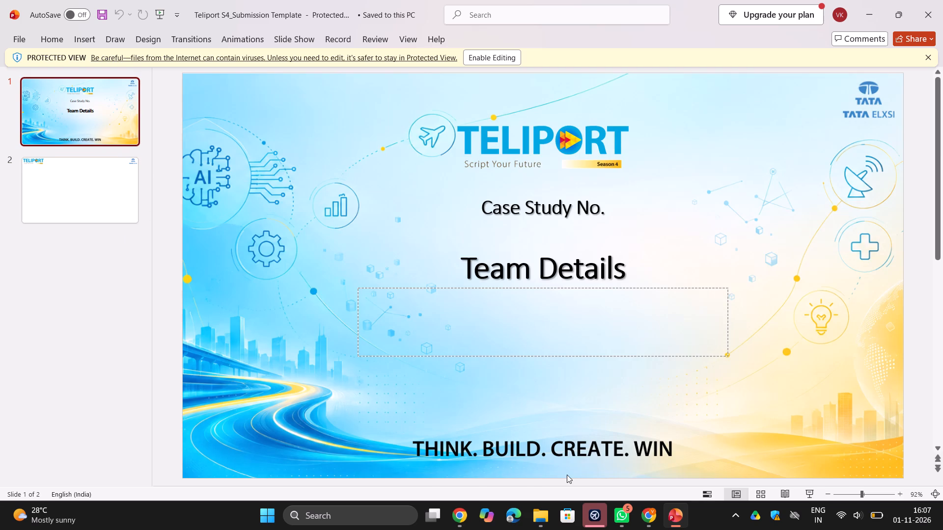
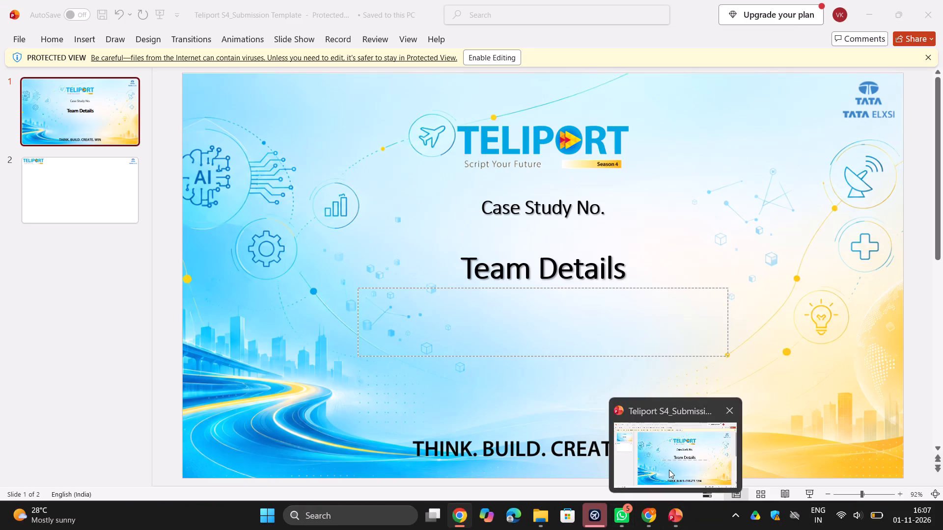
Switch to the Teliport S4_Submission Template presentation in PowerPoint and enable editing for it.
left_click(669, 470)
left_click(468, 54)
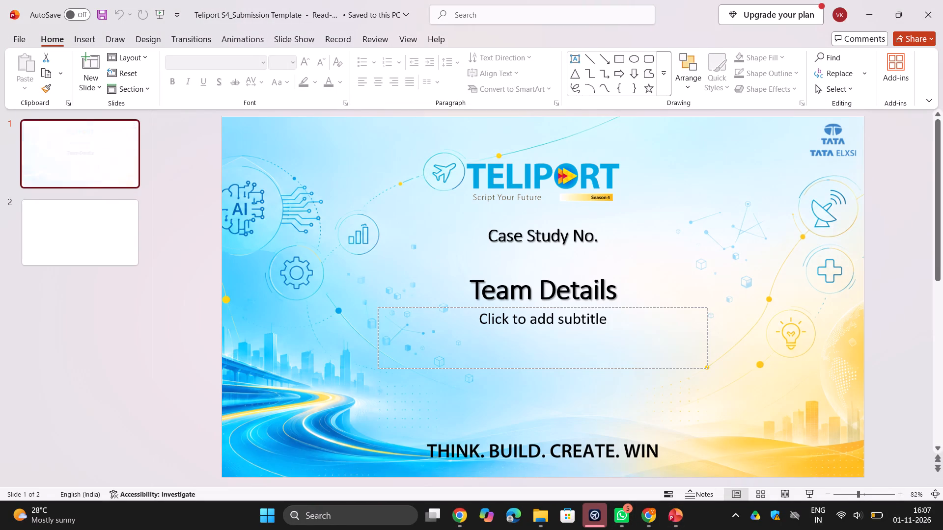
Add the number 1 after "Case Study No." on the title slide.
left_click(611, 237)
double_click(607, 236)
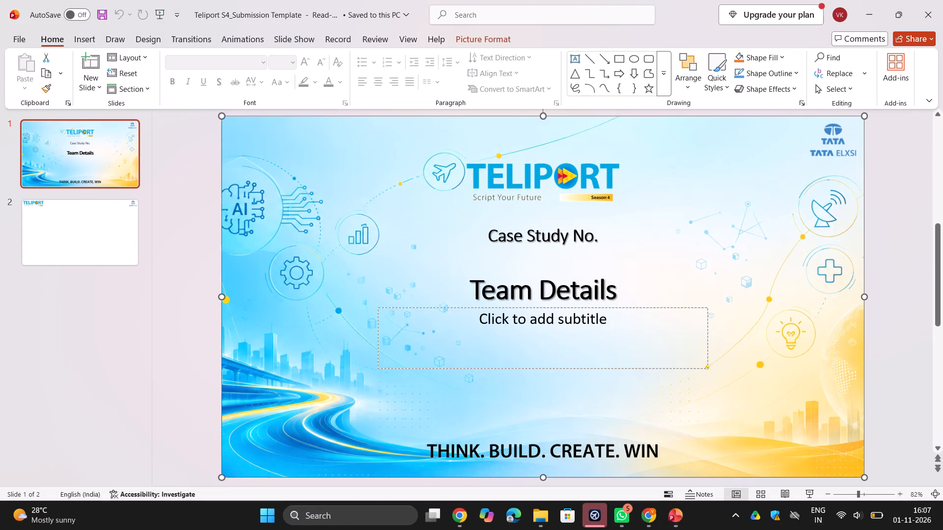
left_click(616, 240)
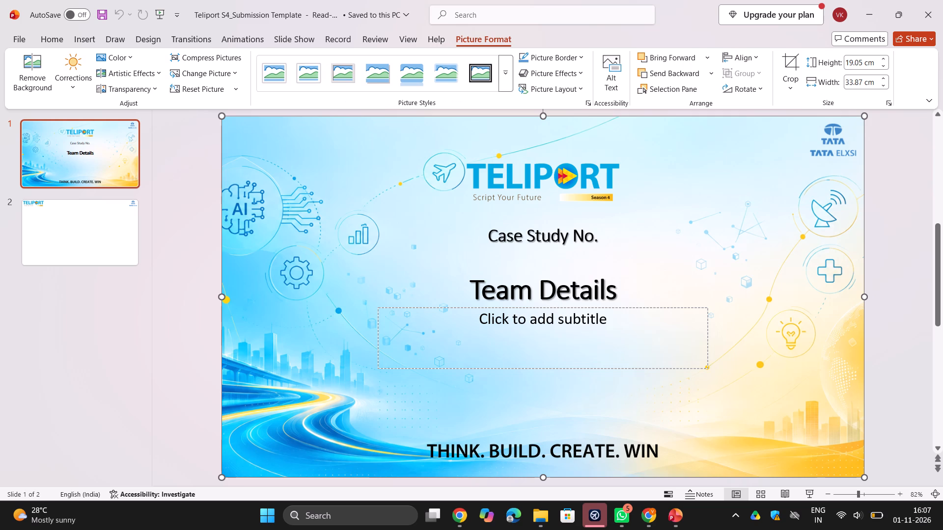
left_click(164, 308)
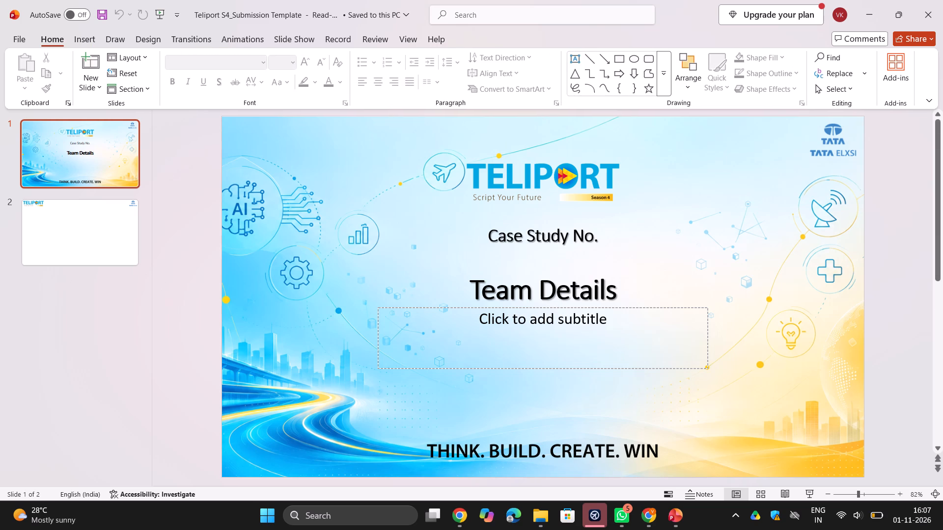
left_click(604, 238)
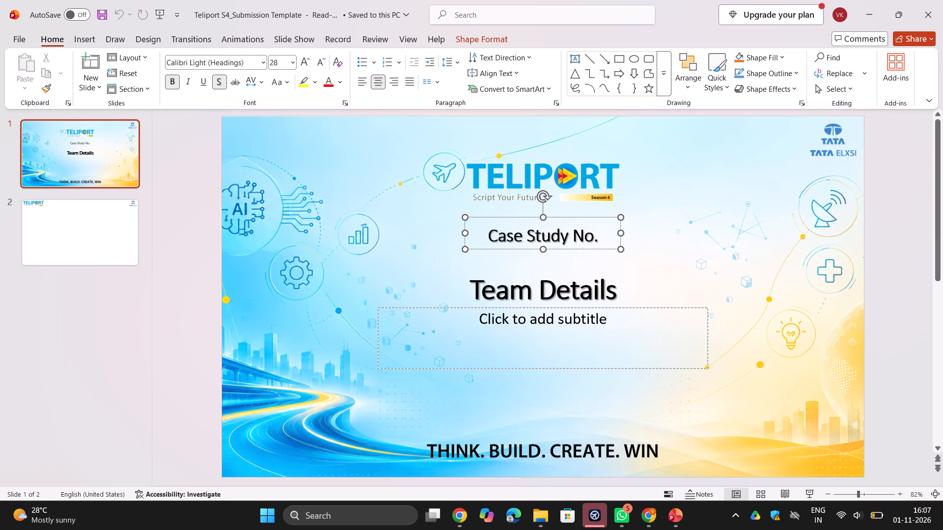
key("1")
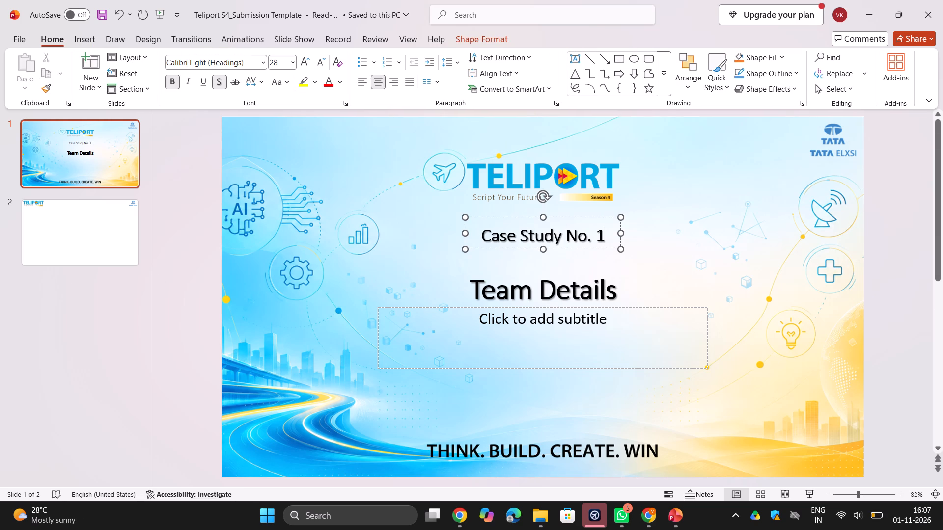
Enter the label "Leader:" in the subtitle placeholder below the Team Details heading on the title slide.
left_click(537, 344)
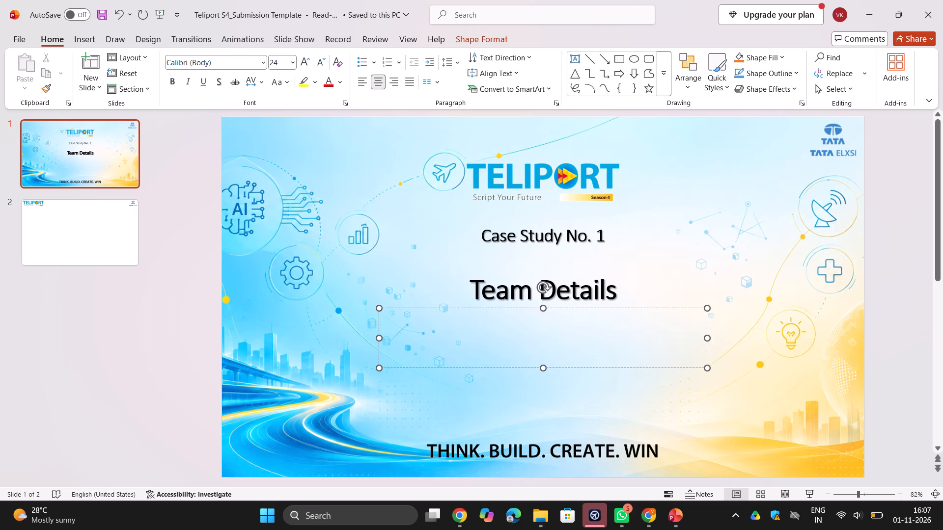
key("n")
key("a")
key("m")
key("BackSpace")
key("BackSpace")
key("BackSpace")
key("l")
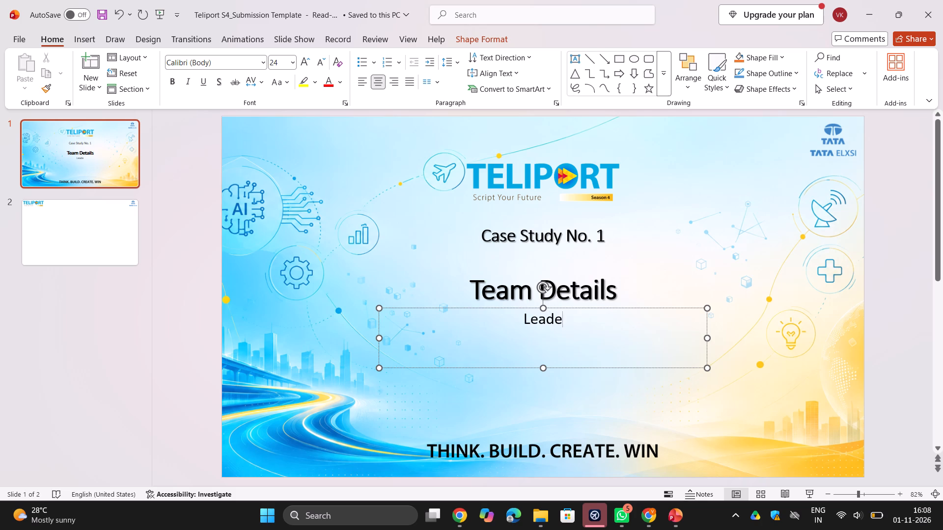
key("r")
key("shift+colon")
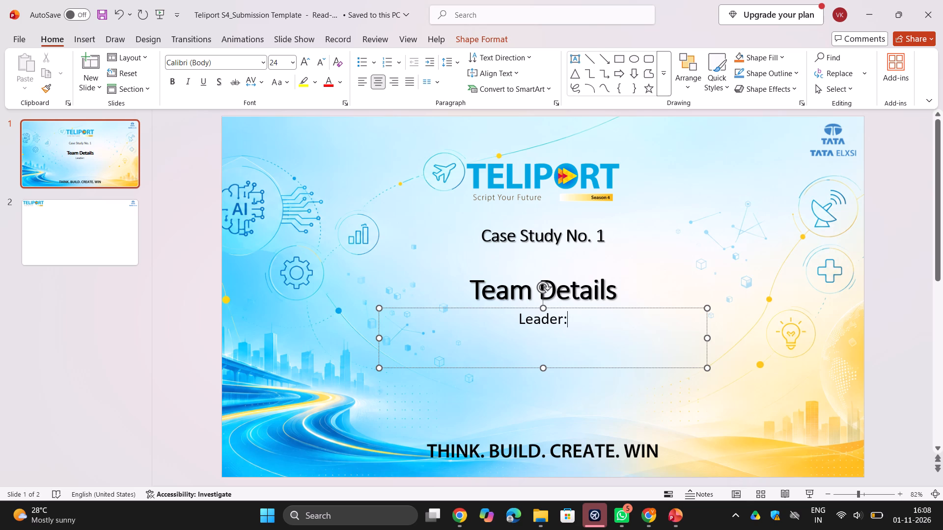
Enter the team leader's full name in capitals after the "Leader:" label on the title slide.
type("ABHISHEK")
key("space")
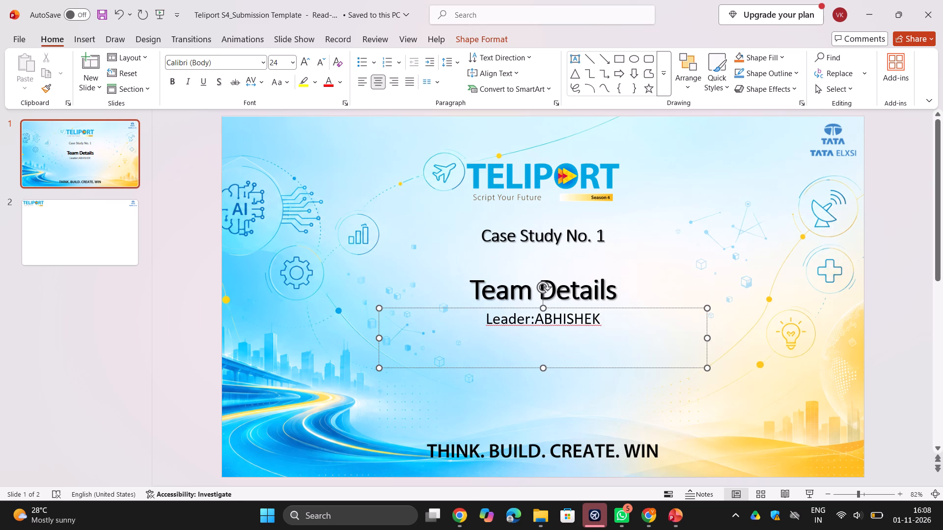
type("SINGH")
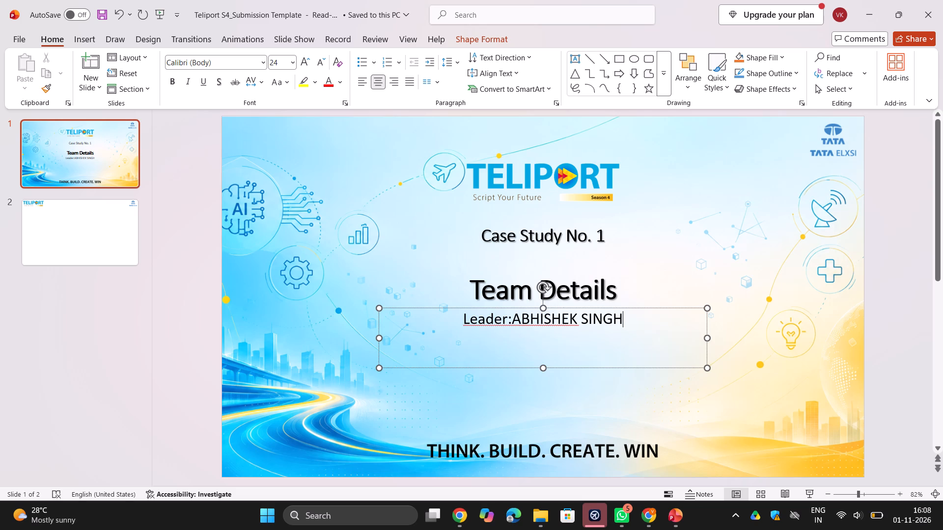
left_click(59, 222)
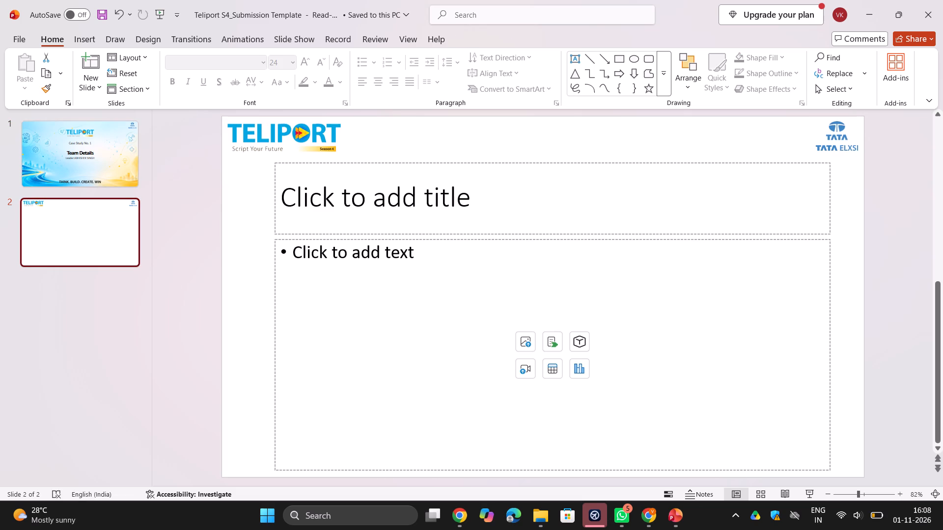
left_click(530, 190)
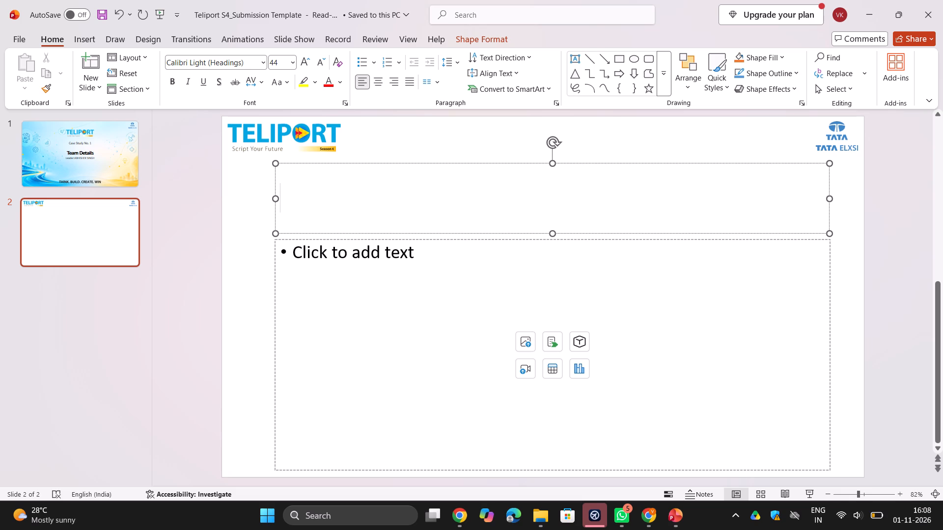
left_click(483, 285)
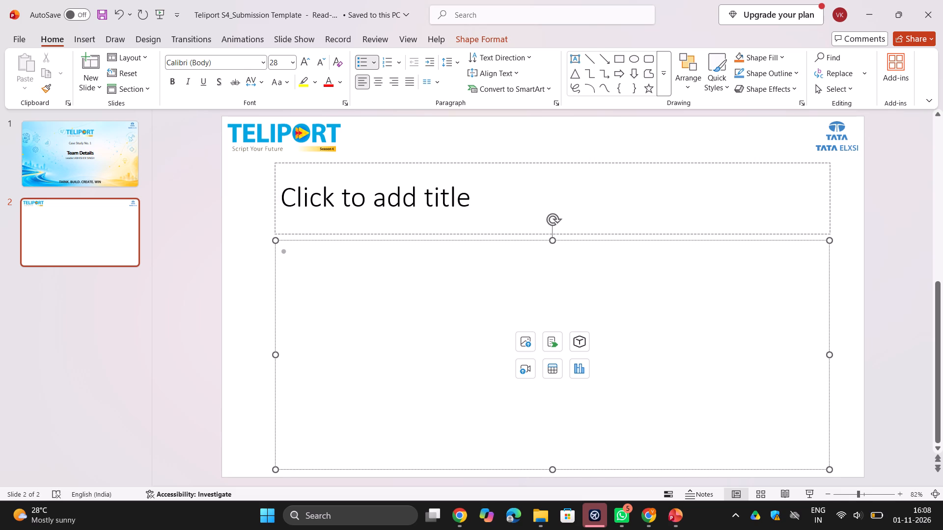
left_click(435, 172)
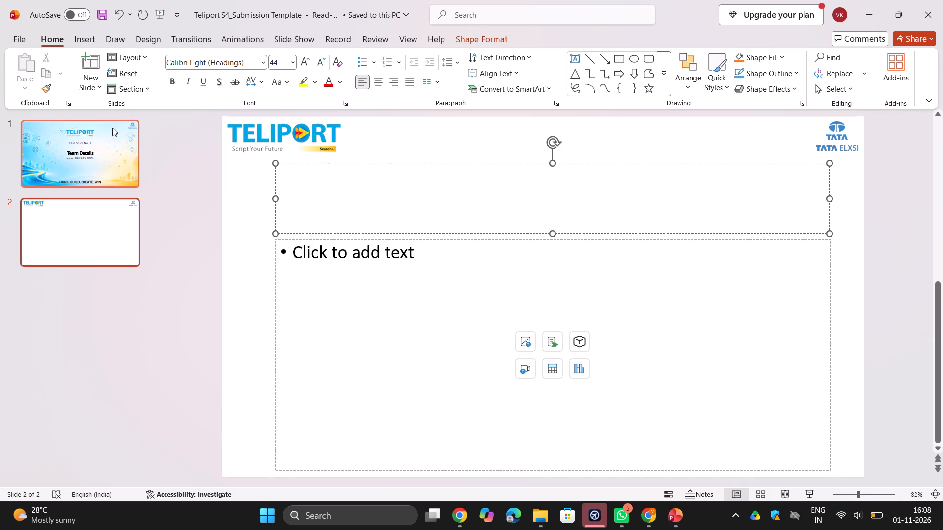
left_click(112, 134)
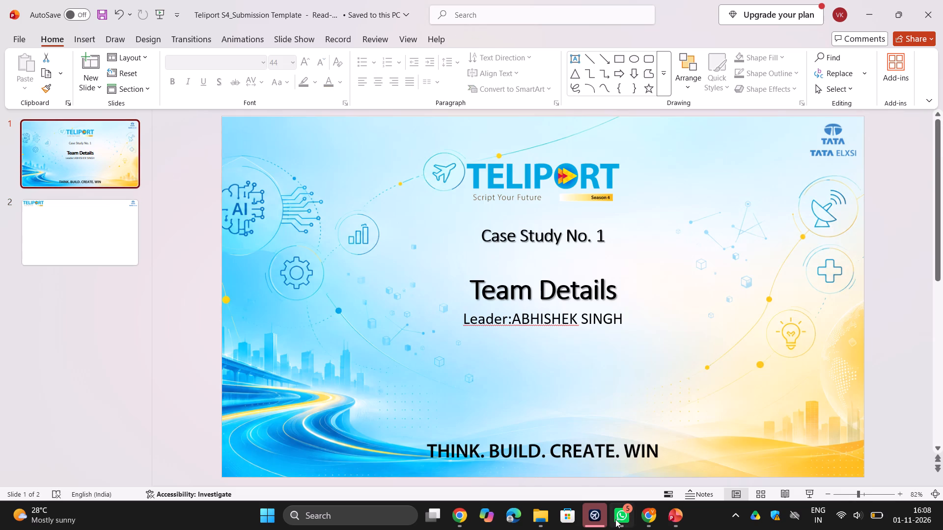
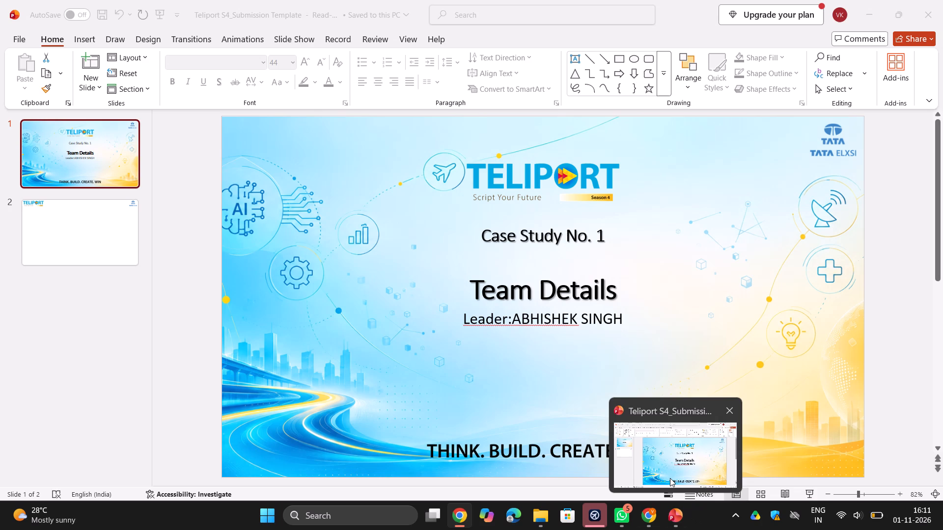
Switch back to the Teliport S4_Submission Template presentation in PowerPoint.
left_click(670, 478)
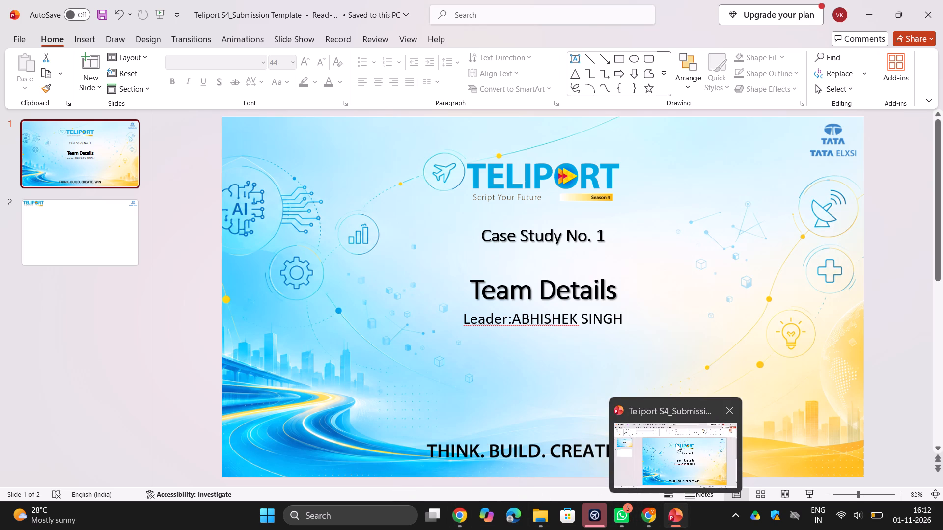
left_click(676, 443)
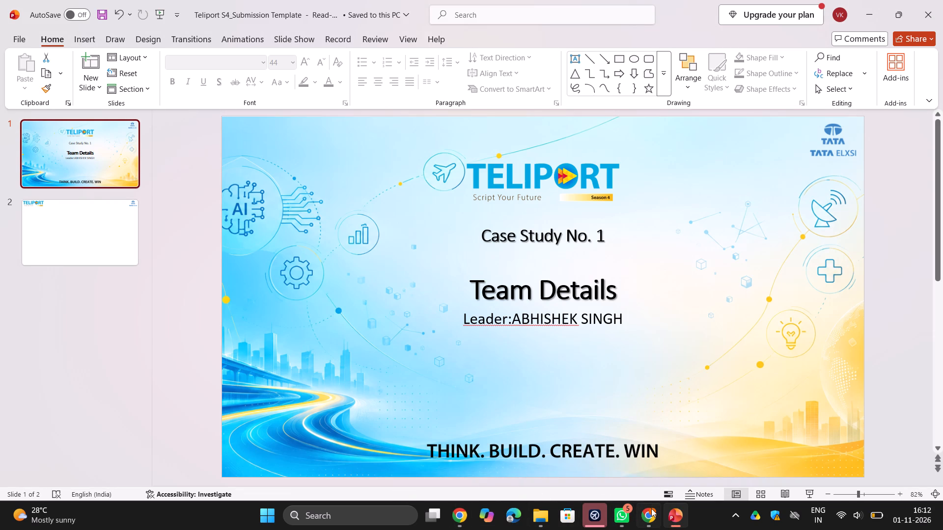
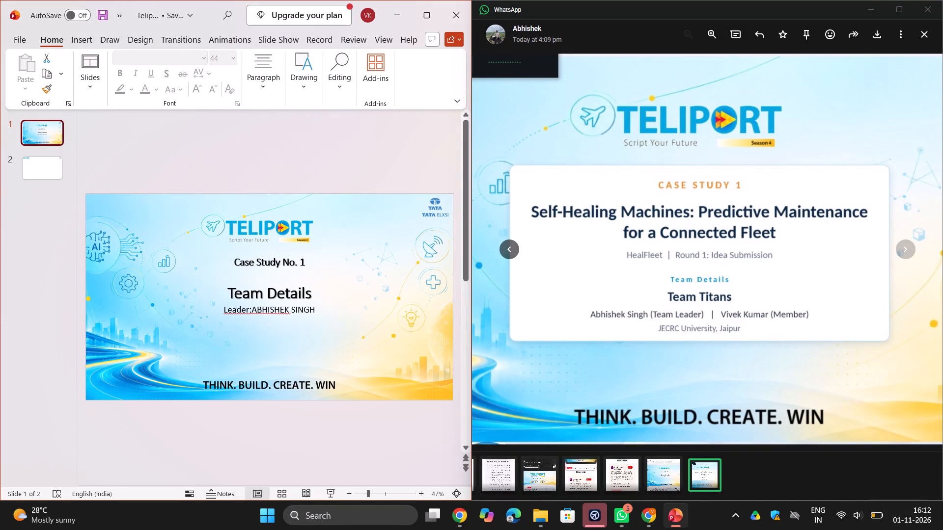
Remove "No." from the case study heading on the title slide so it reads "Case Study 1".
double_click(309, 260)
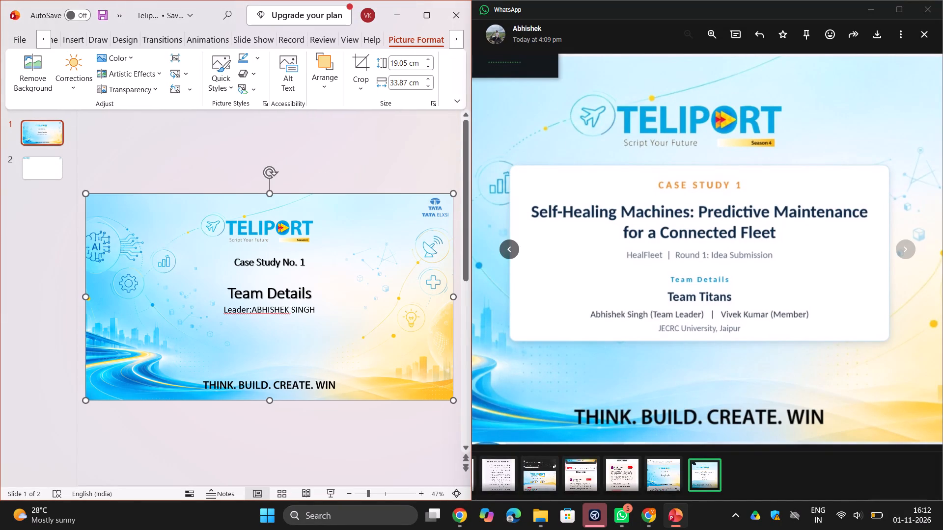
double_click(305, 261)
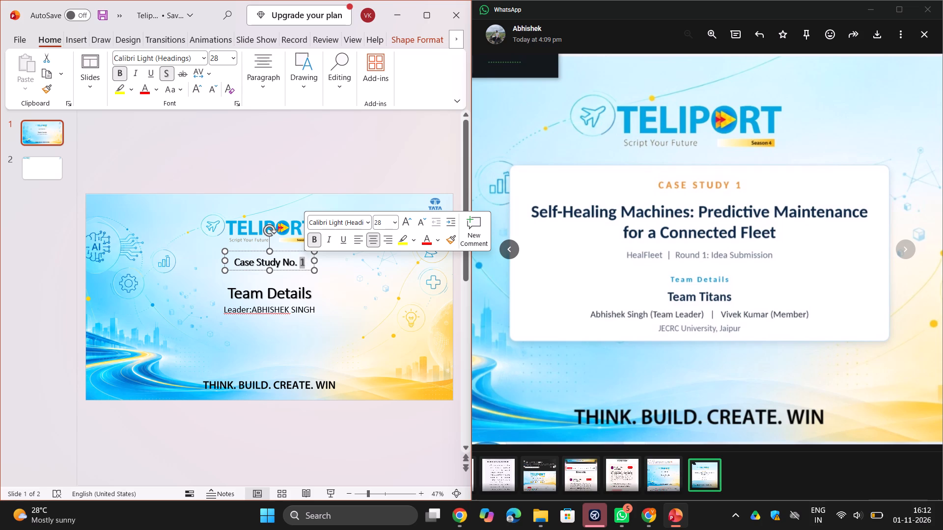
left_click(309, 262)
double_click(309, 262)
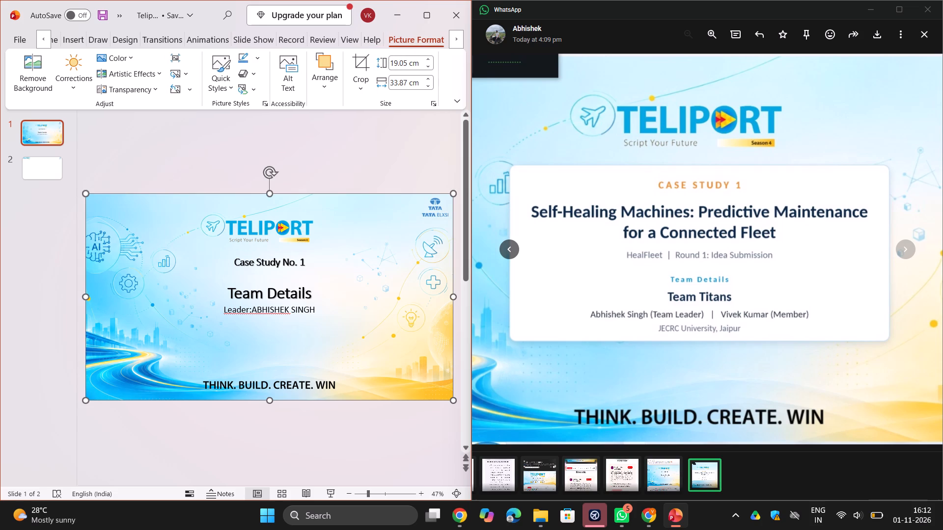
double_click(305, 257)
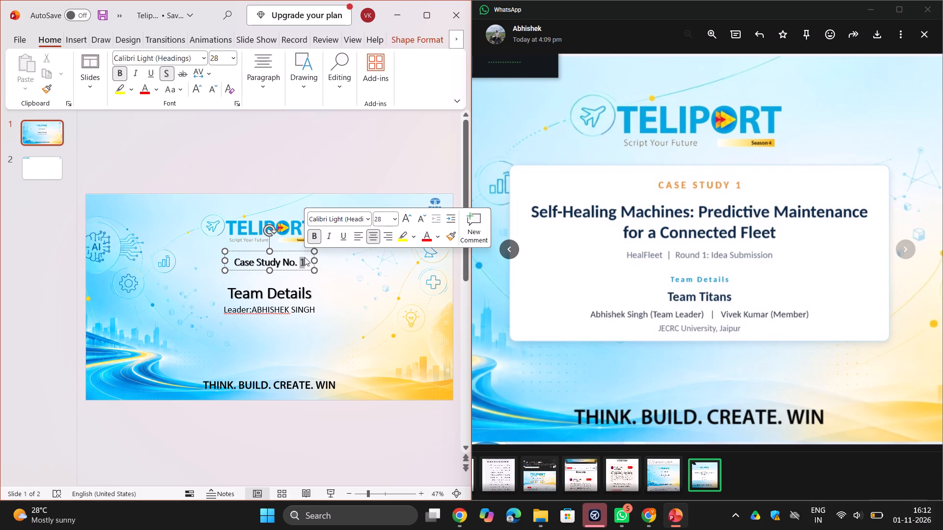
left_click(295, 260)
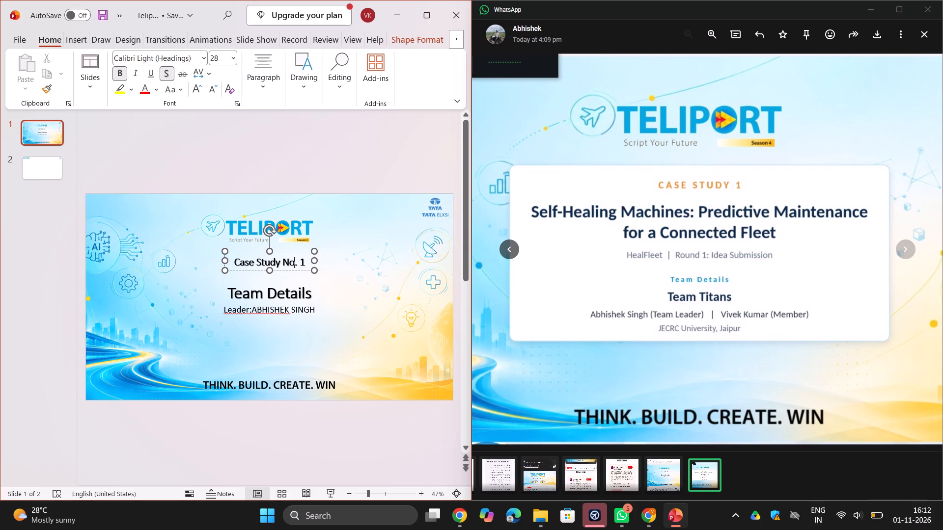
left_click(297, 261)
key("BackSpace")
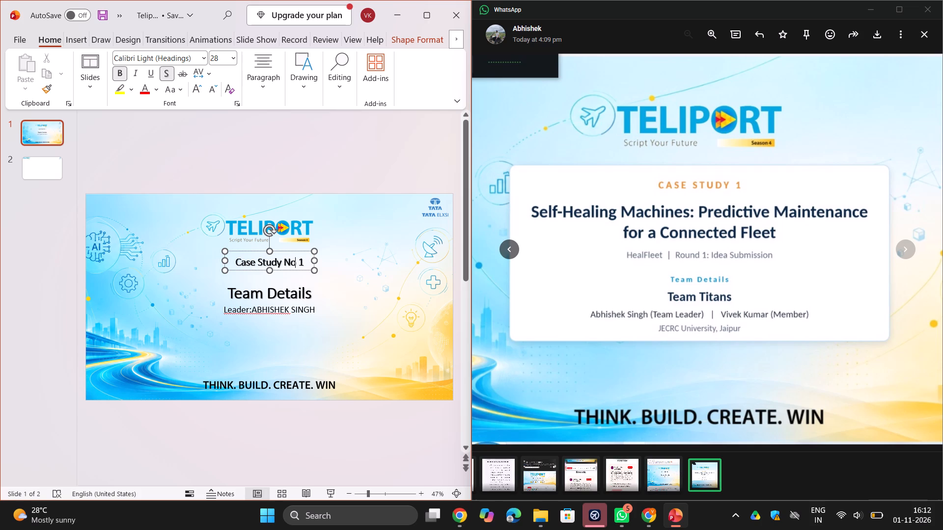
key("BackSpace")
key("BackSpace")
Select the "Case Study 1" heading text on the title slide and open its font colour choices.
left_click_drag(242, 260, 289, 262)
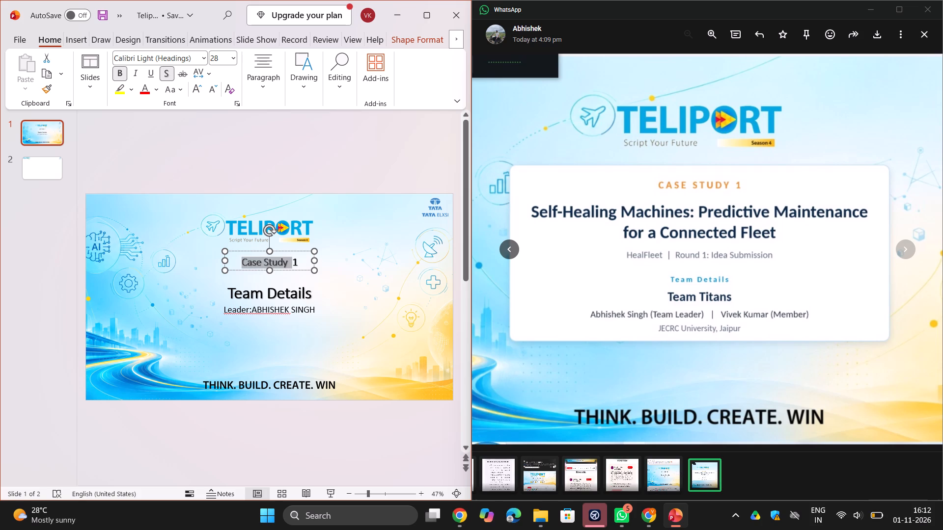
left_click_drag(289, 262, 298, 262)
left_click(154, 92)
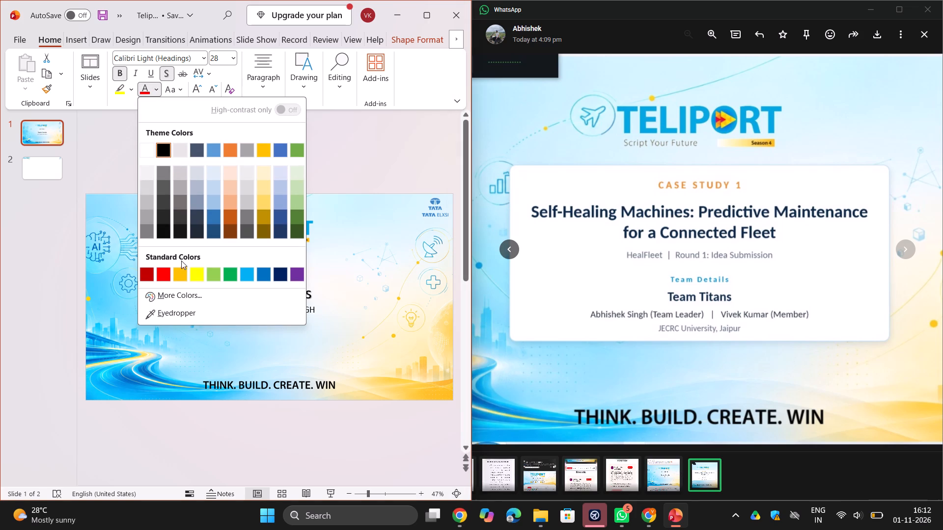
Format the Case Study 1 heading on the title slide with the standard orange font color and uppercase lettering.
left_click(181, 274)
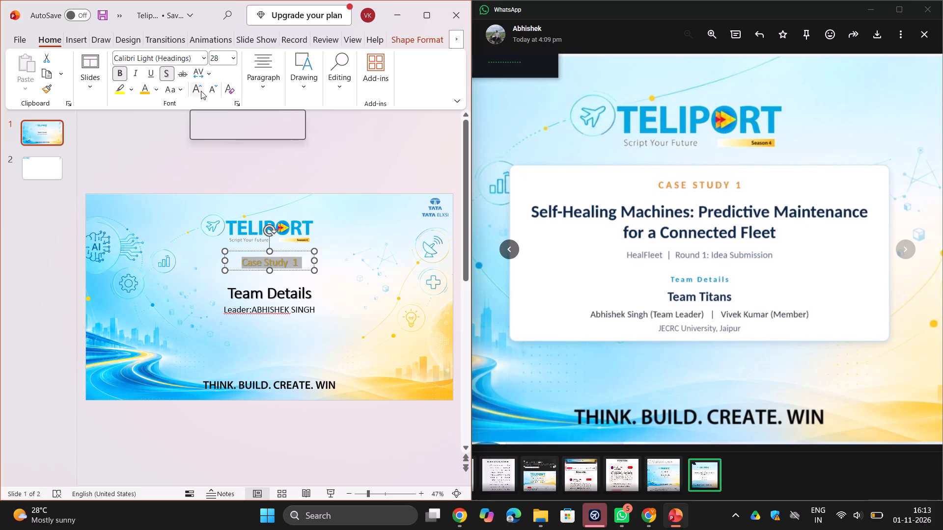
left_click(173, 89)
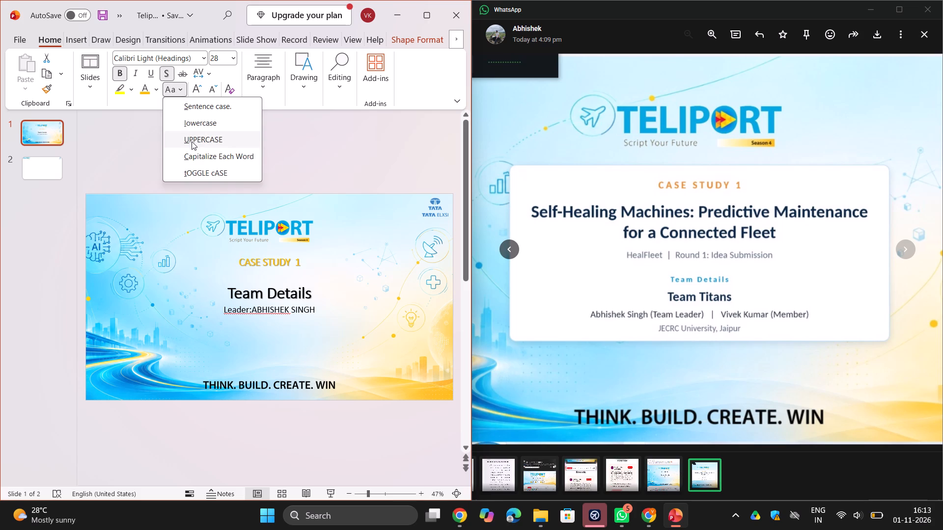
left_click(190, 147)
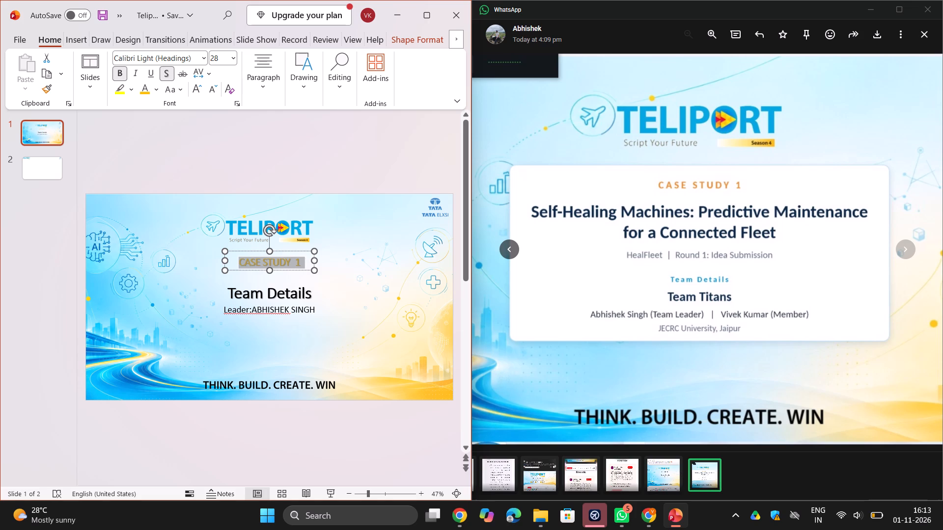
Space out the letters of the word CASE in the title slide's case study heading with single spaces.
left_click(288, 263)
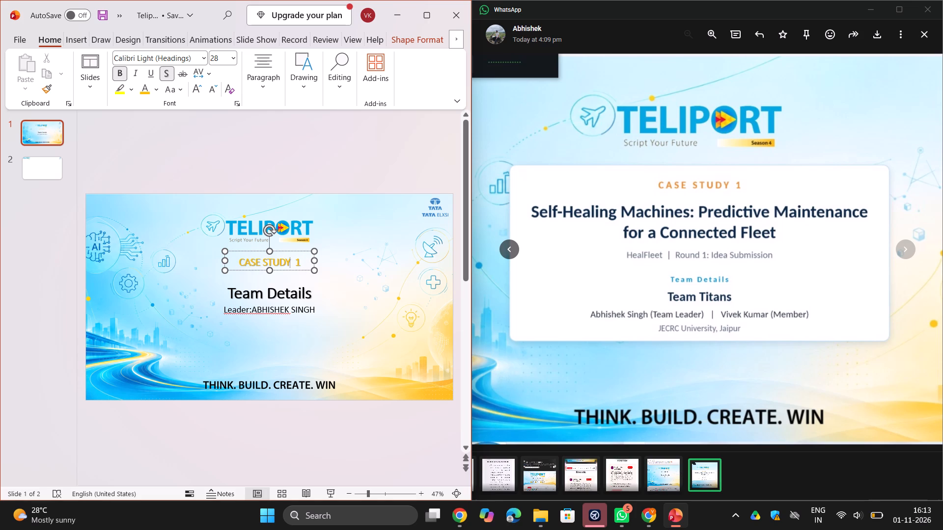
left_click(246, 259)
key("Return")
key("space")
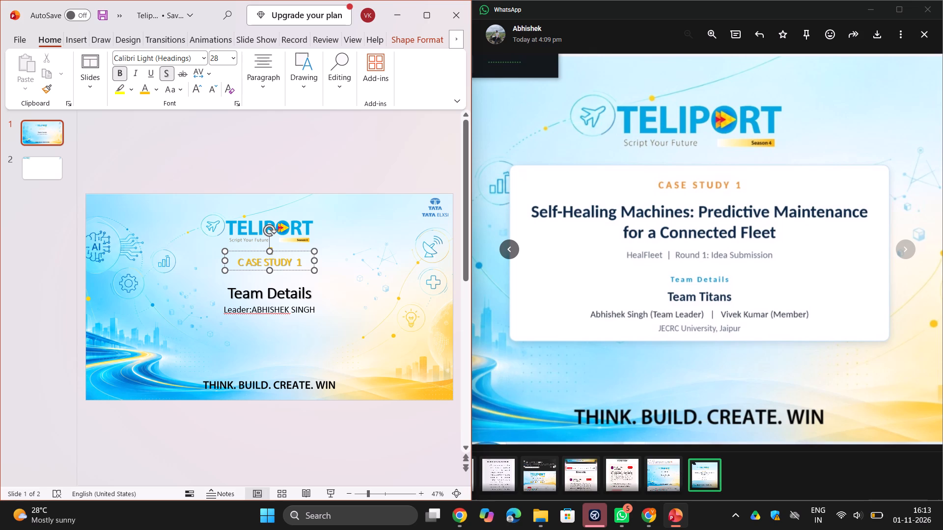
left_click(253, 261)
key("space")
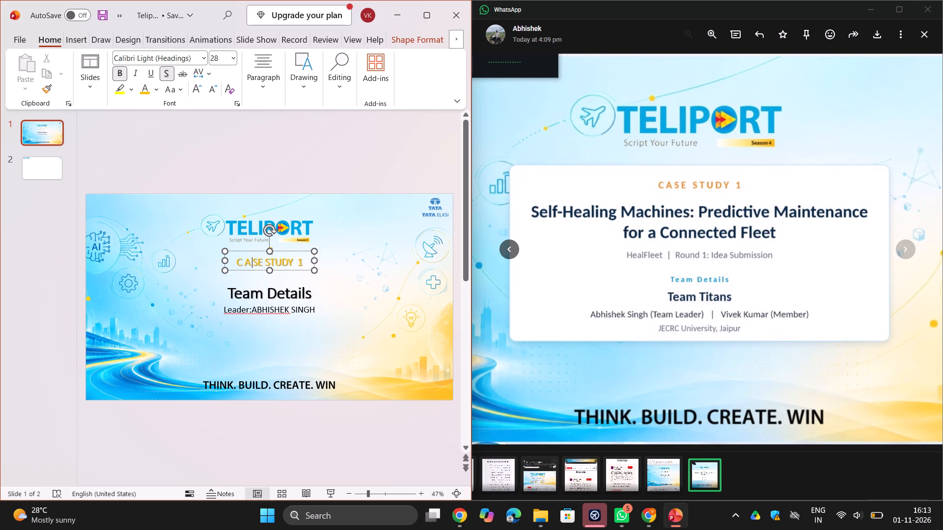
left_click(258, 262)
key("space")
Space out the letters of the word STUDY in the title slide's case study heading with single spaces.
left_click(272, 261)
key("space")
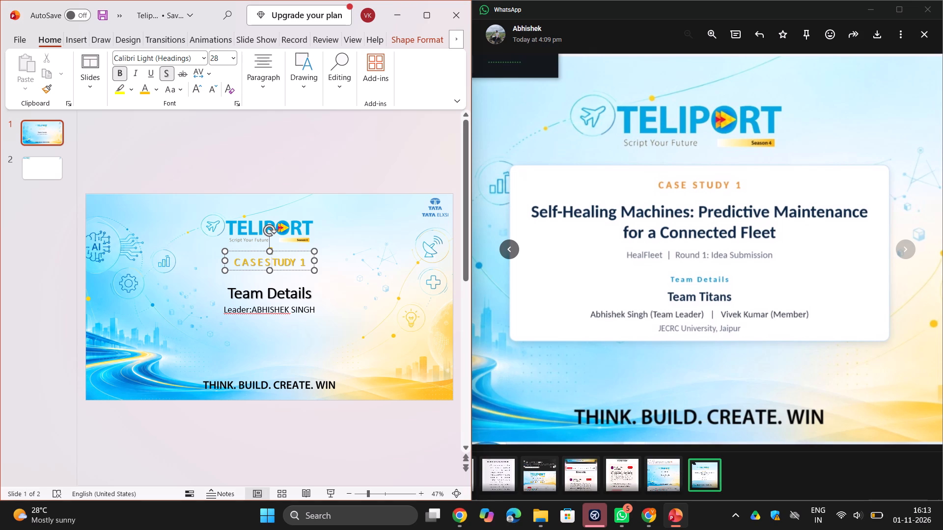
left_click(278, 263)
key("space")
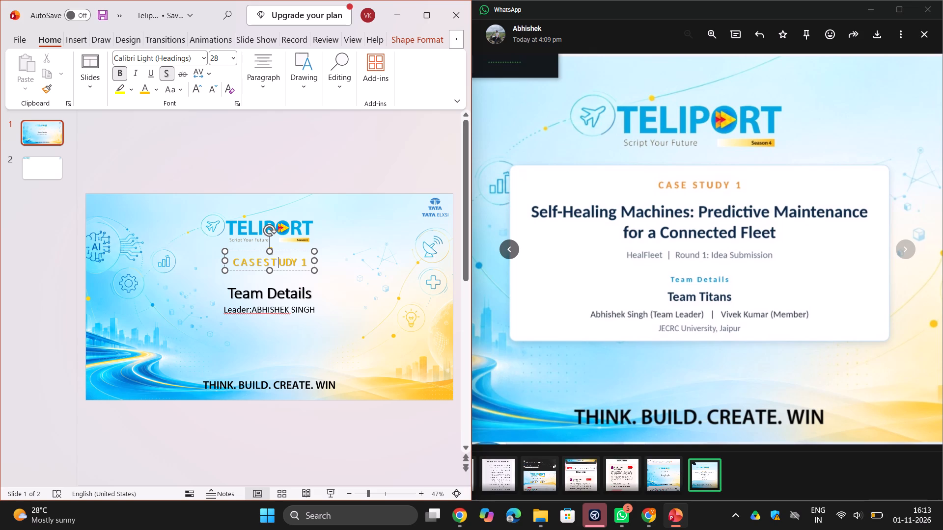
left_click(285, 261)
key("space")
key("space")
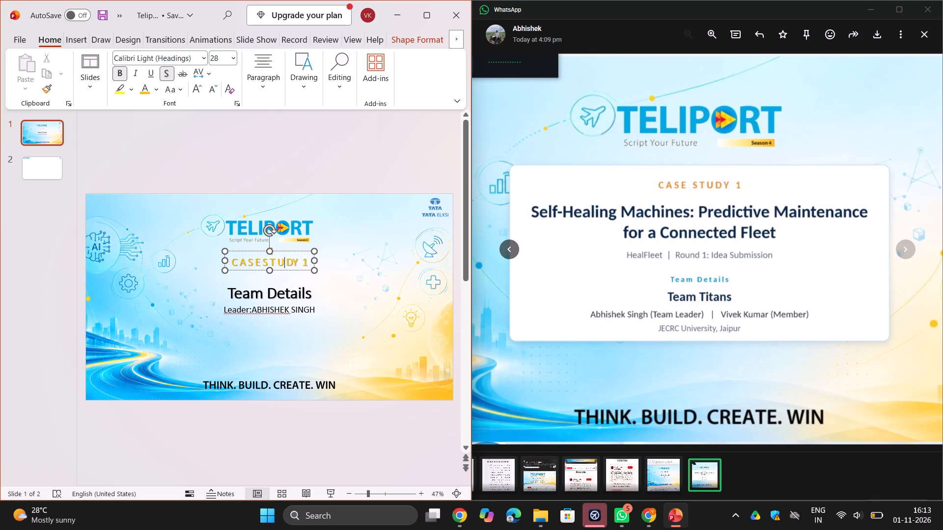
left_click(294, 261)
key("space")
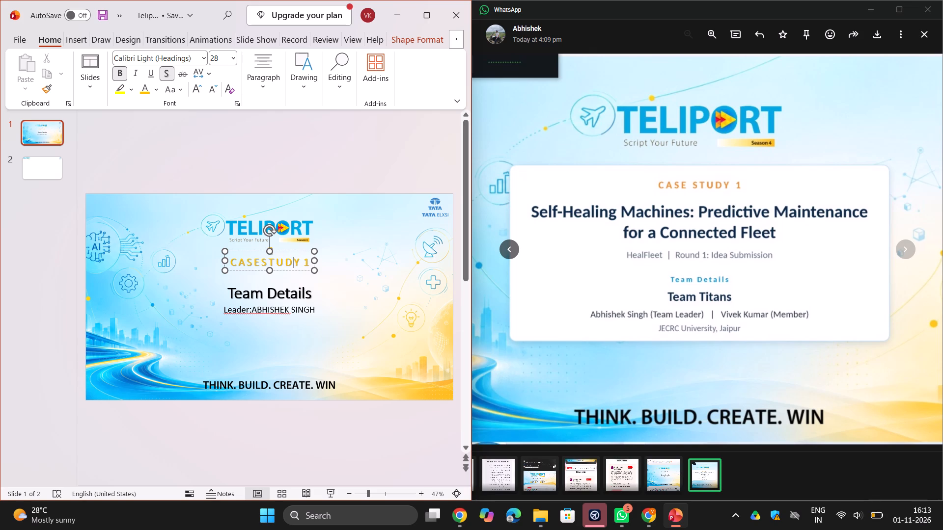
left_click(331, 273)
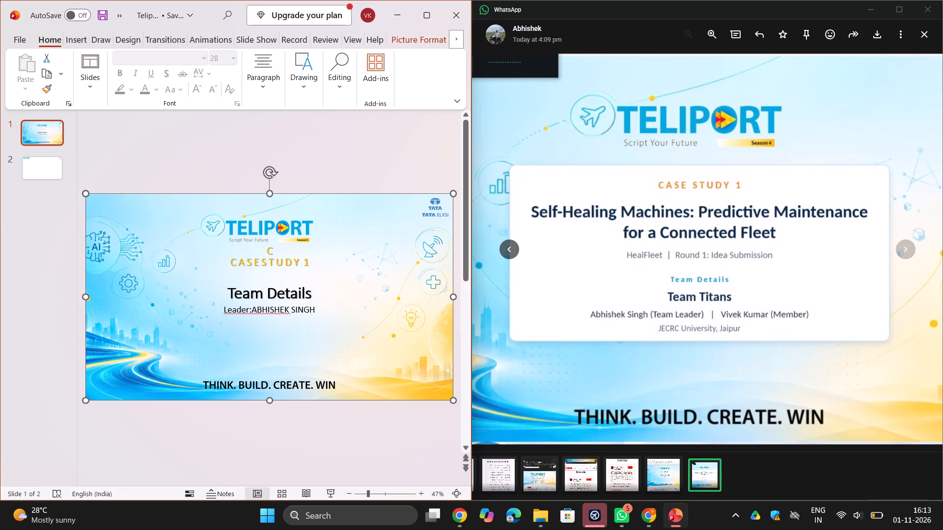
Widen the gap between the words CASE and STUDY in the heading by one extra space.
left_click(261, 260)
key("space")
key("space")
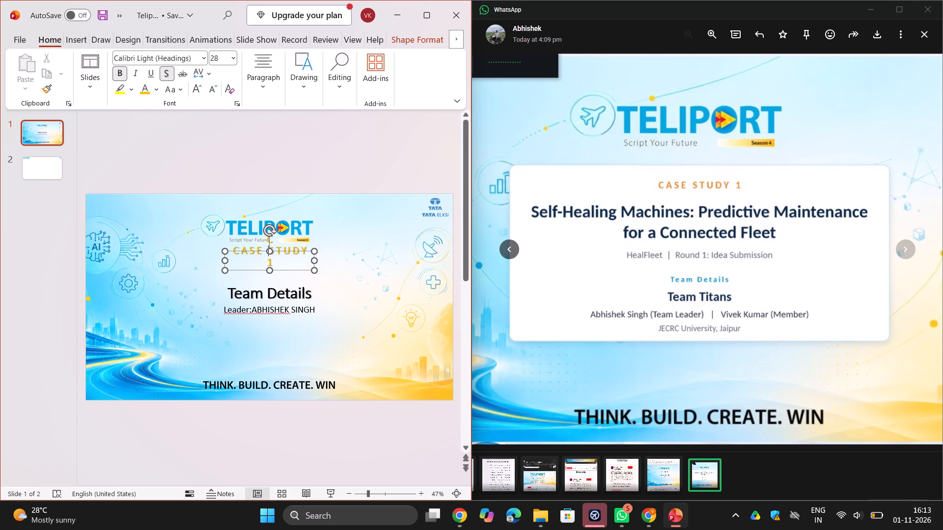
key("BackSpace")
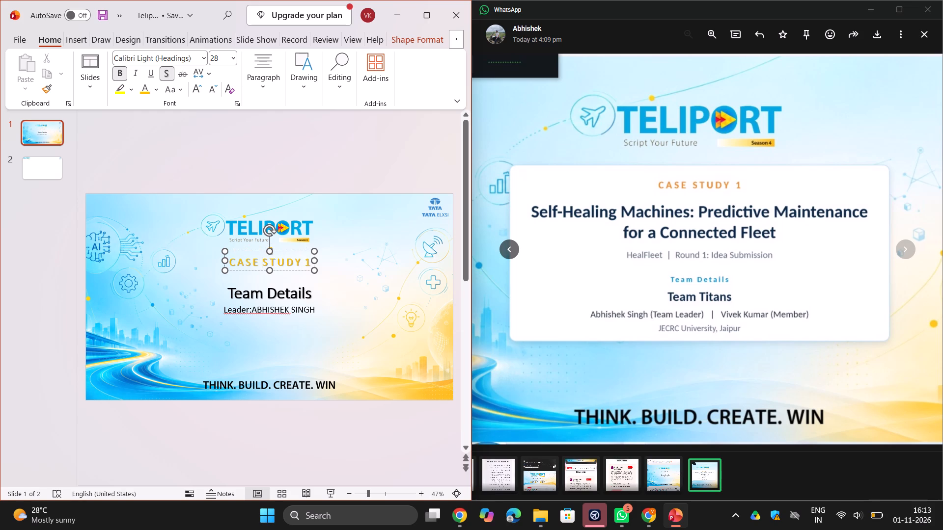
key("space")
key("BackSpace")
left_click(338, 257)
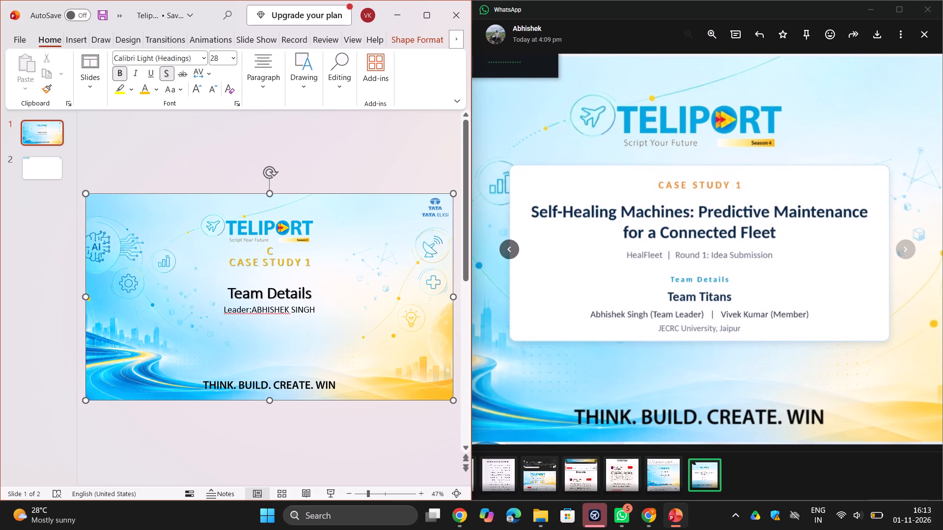
Delete the stray letter C above the case study heading on the title slide.
left_click(273, 246)
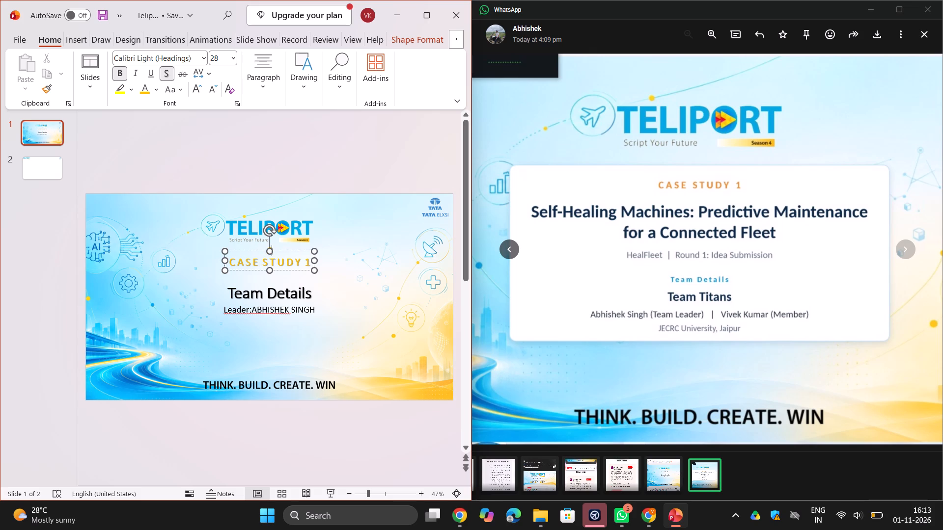
key("BackSpace")
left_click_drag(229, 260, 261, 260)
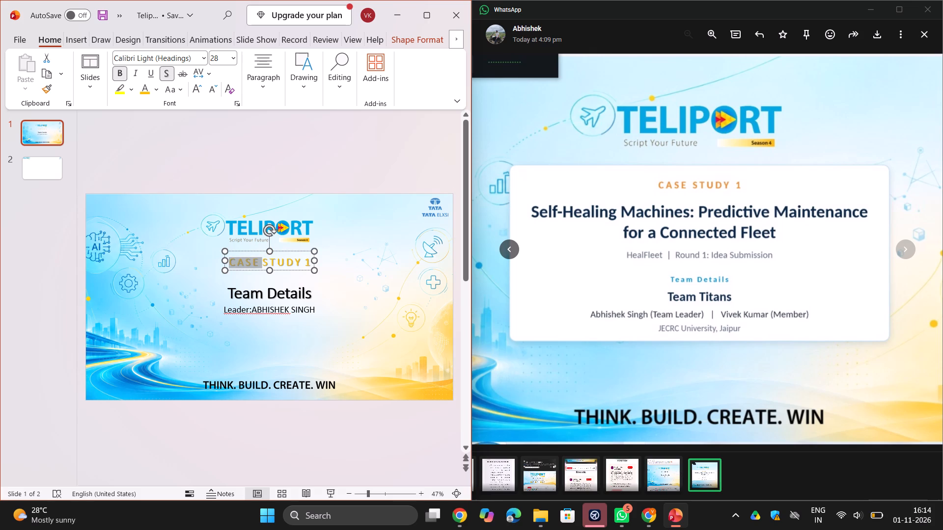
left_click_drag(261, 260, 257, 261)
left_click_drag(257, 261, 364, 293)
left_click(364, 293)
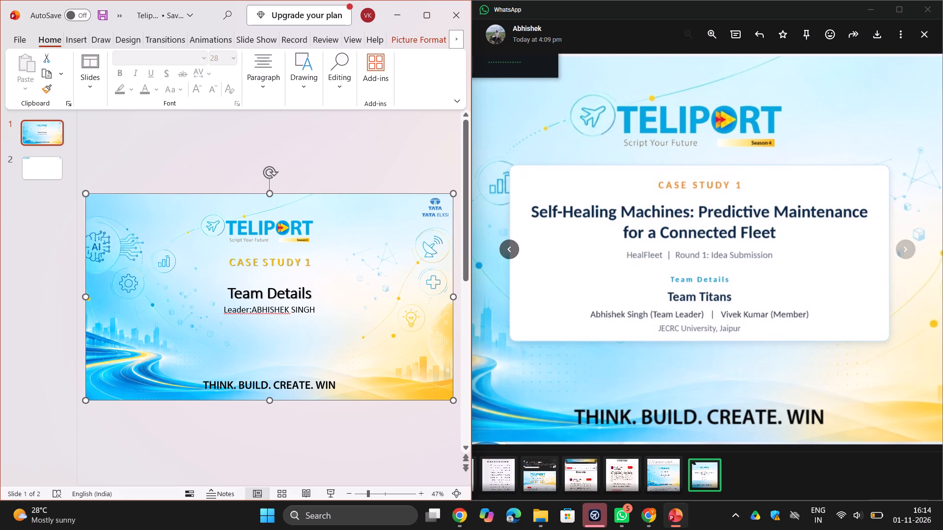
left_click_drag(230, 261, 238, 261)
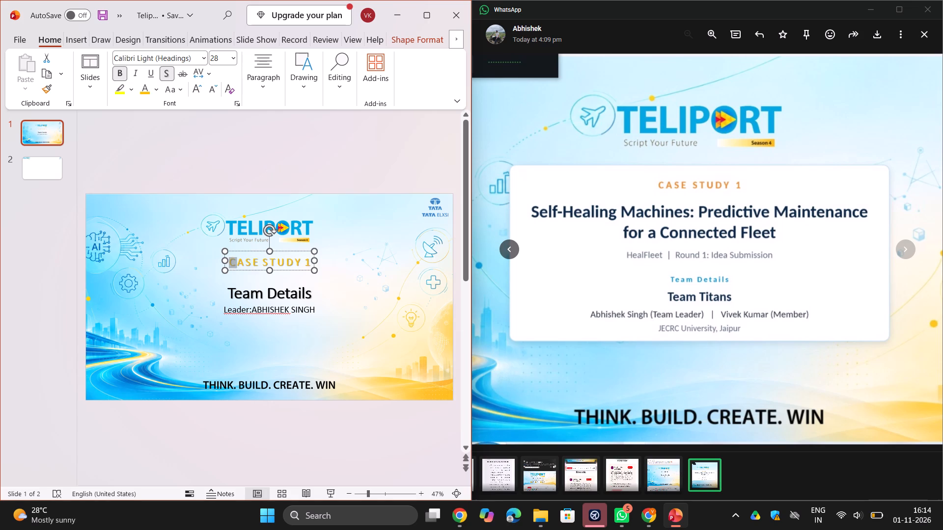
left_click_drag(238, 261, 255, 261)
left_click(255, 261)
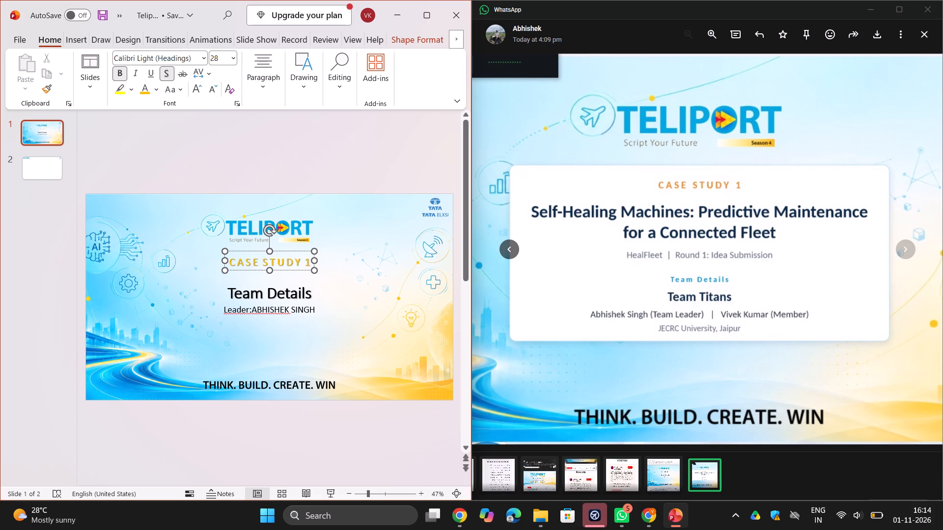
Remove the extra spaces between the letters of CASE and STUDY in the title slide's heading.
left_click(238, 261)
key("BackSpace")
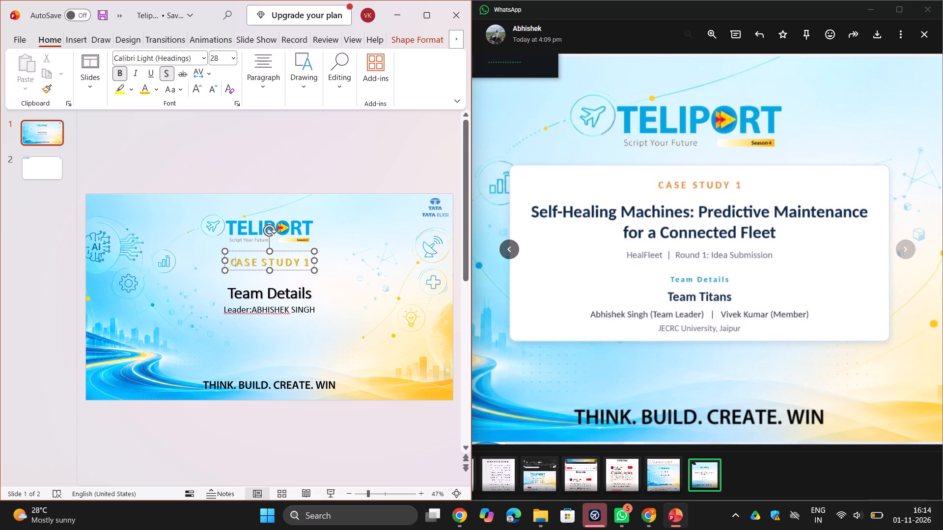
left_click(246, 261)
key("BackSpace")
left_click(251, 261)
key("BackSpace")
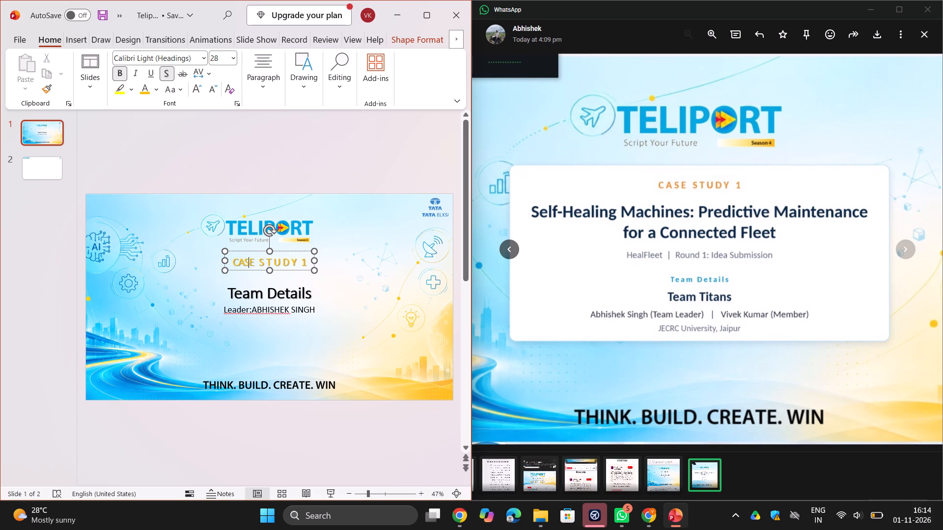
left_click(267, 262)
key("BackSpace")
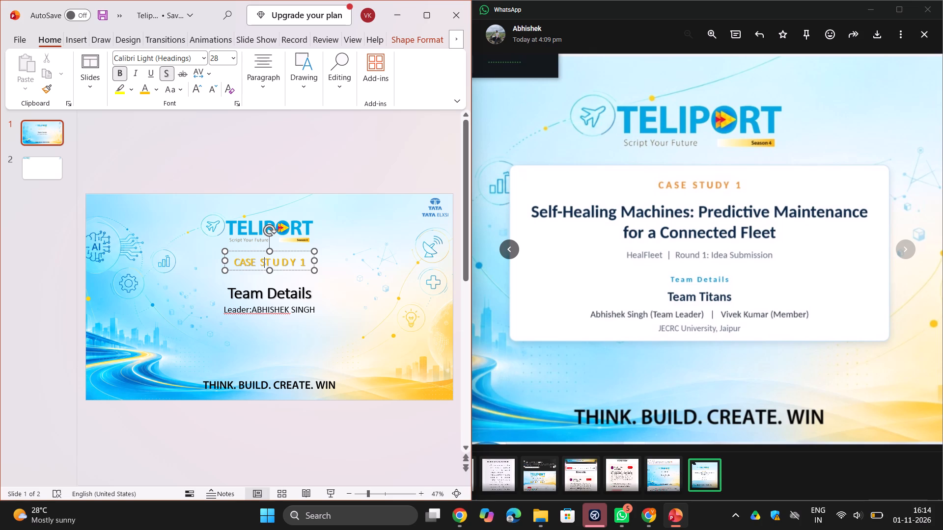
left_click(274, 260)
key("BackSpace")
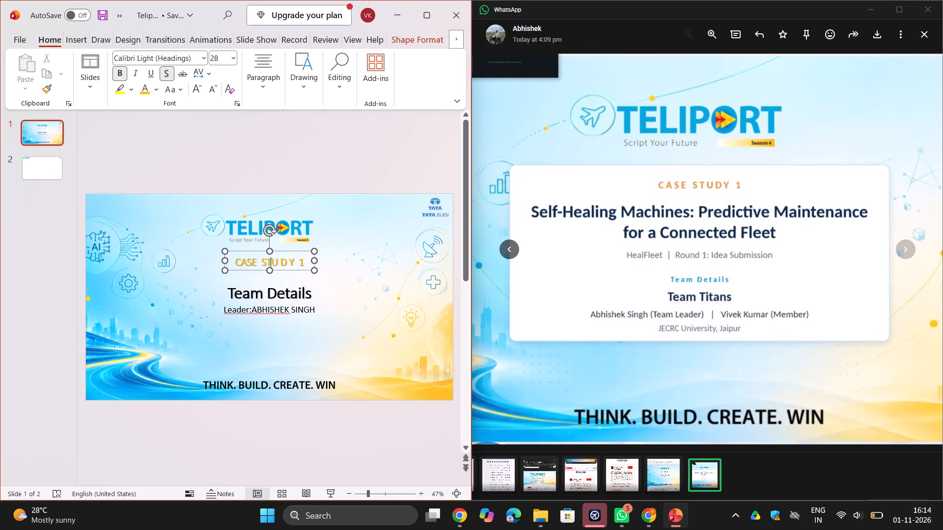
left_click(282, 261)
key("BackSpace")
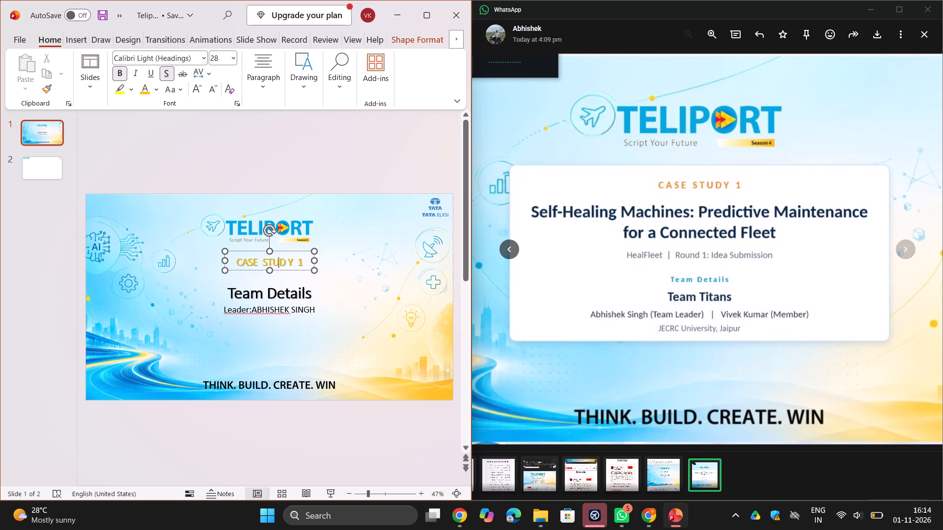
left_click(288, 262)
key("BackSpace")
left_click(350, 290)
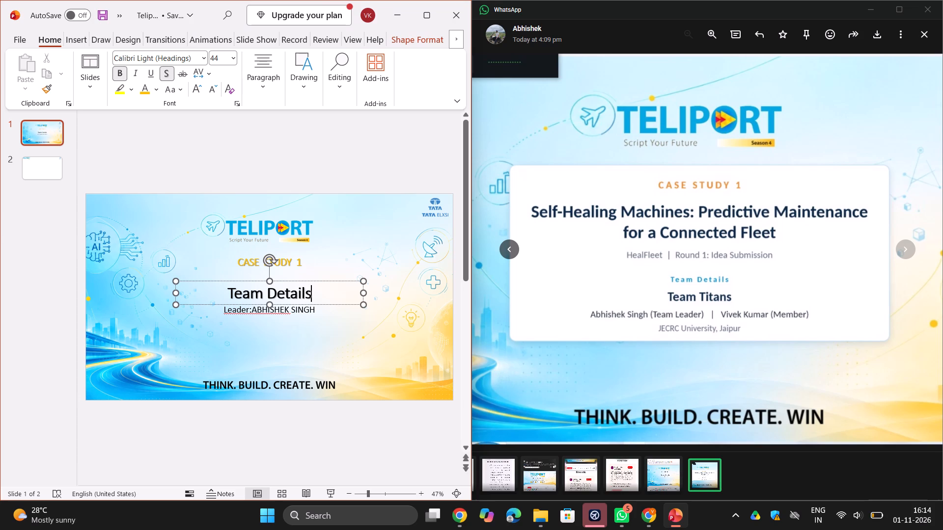
Space out the letters of CASE and STUDY in the title slide's heading with single spaces, matching the reference image.
left_click(256, 264)
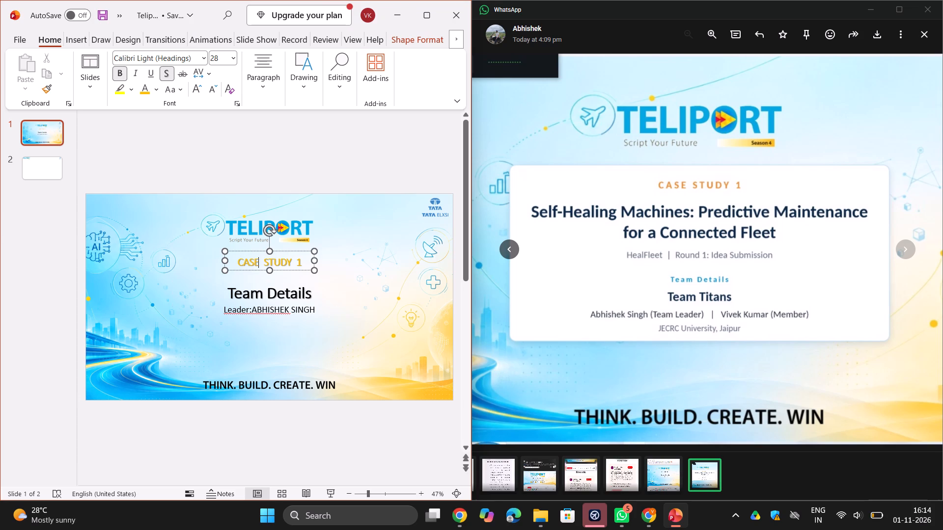
left_click(245, 261)
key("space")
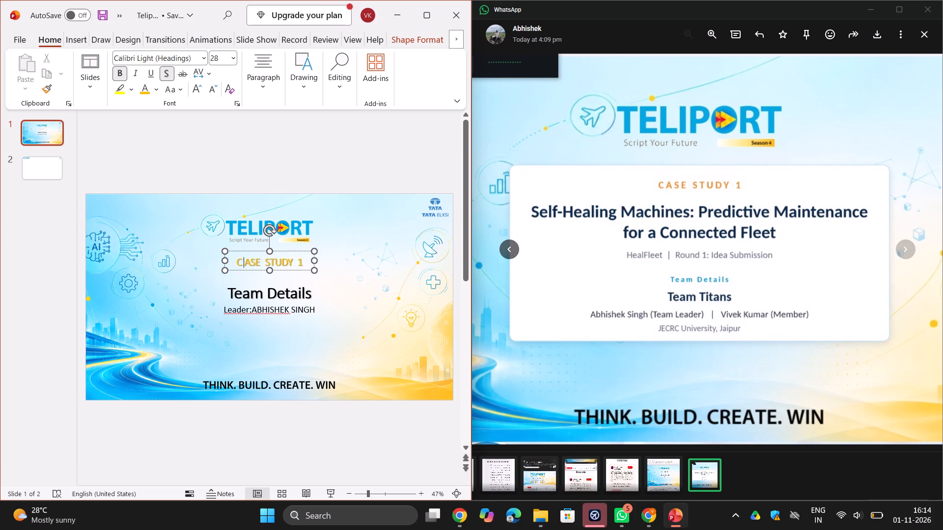
left_click(251, 262)
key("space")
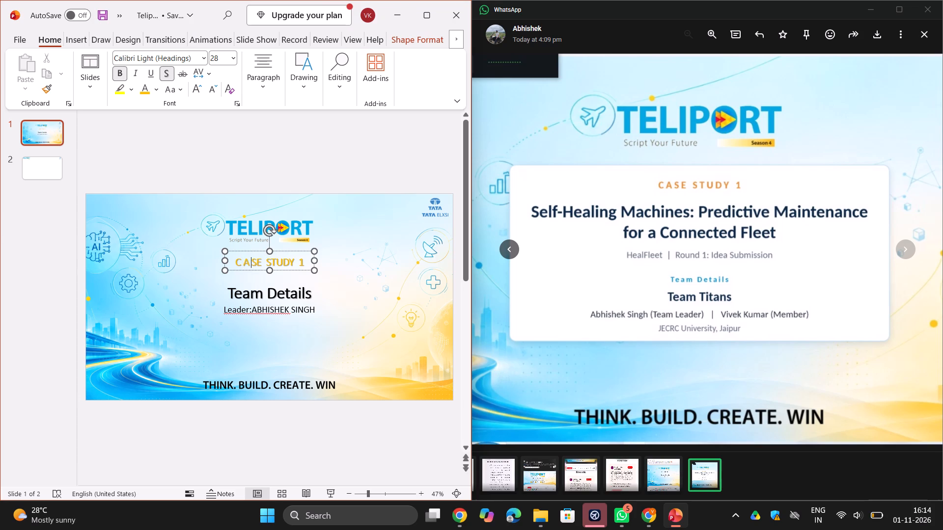
left_click(257, 262)
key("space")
left_click(257, 262)
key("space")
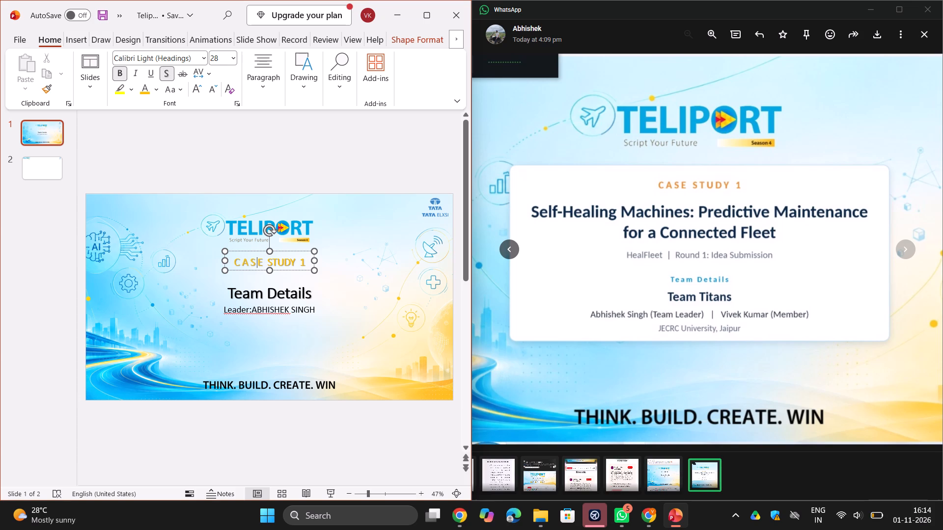
left_click(274, 261)
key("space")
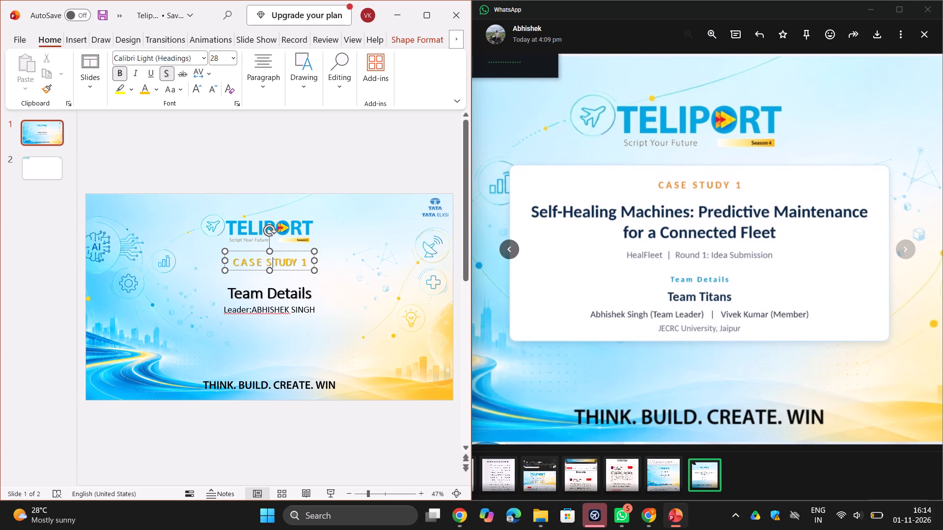
left_click(280, 261)
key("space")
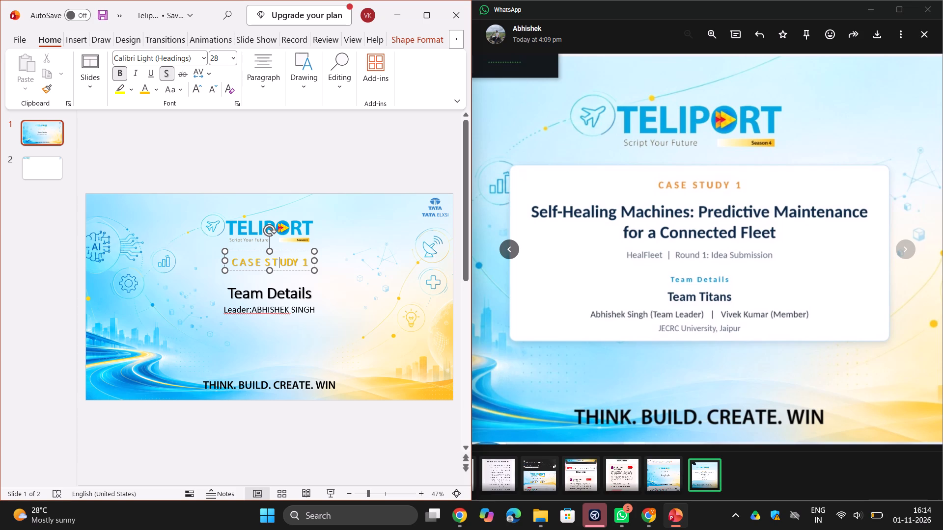
left_click(288, 261)
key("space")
left_click(335, 291)
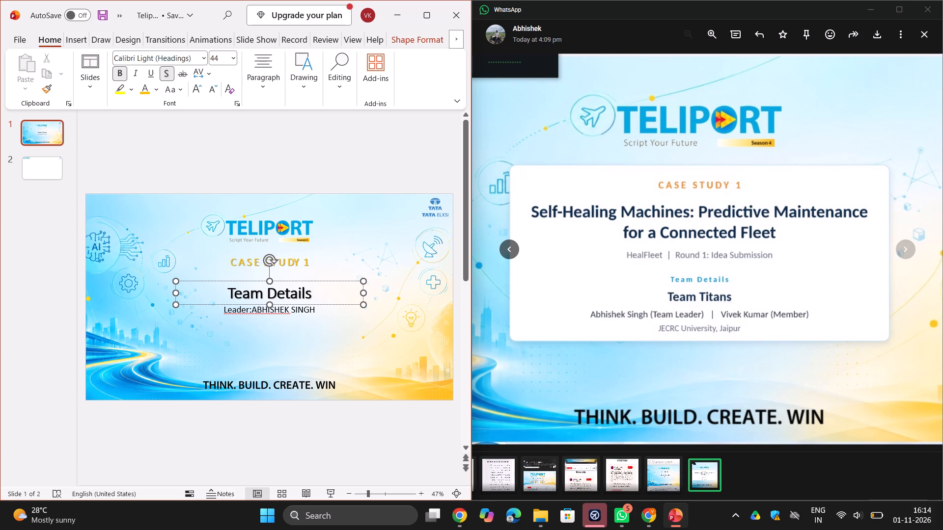
Delete the Team Details text from the title placeholder below the case study heading.
left_click_drag(228, 292, 246, 293)
left_click_drag(246, 293, 313, 324)
key("BackSpace")
key("BackSpace")
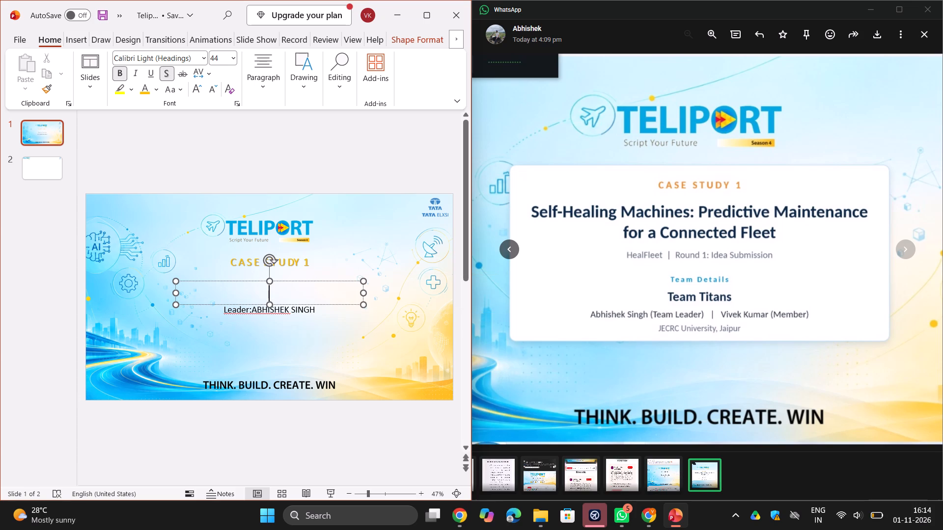
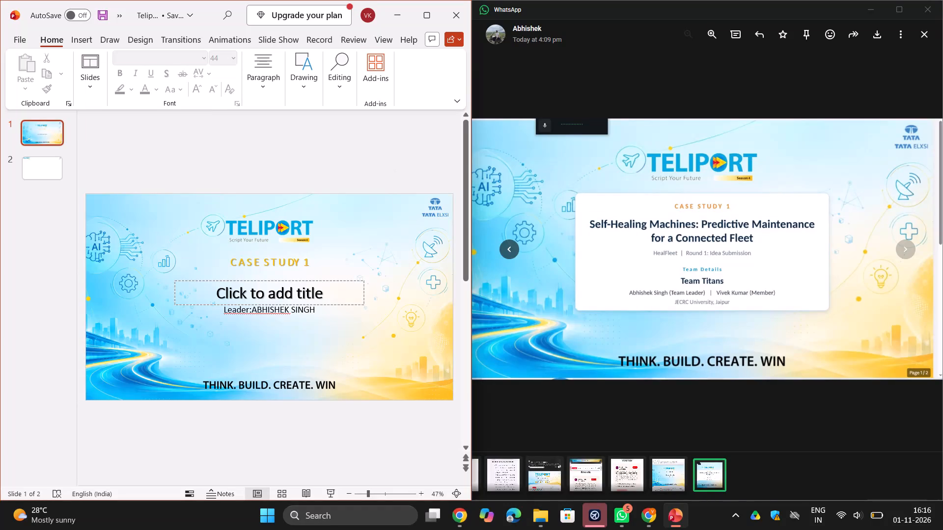
Enlarge the presentation window so the title slide can be edited at full-screen size.
left_click(361, 244)
left_click(332, 155)
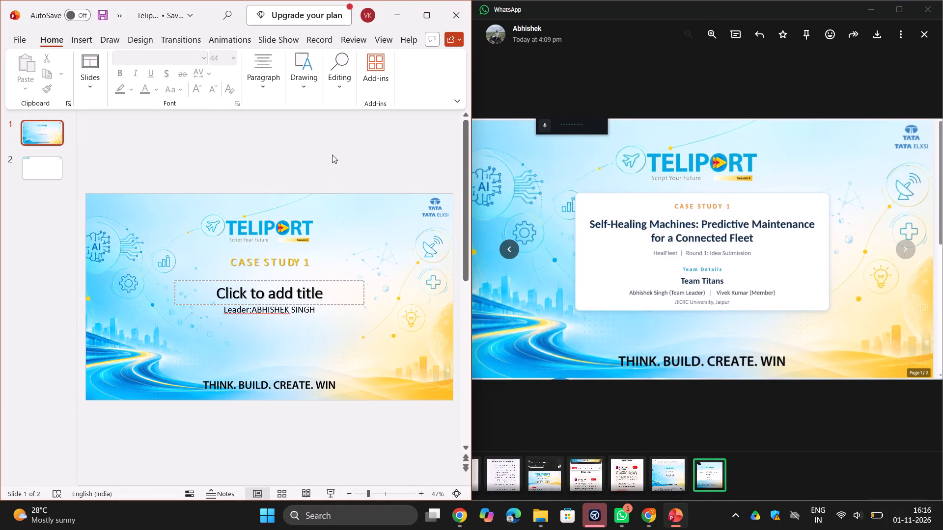
left_click(332, 155)
left_click(437, 7)
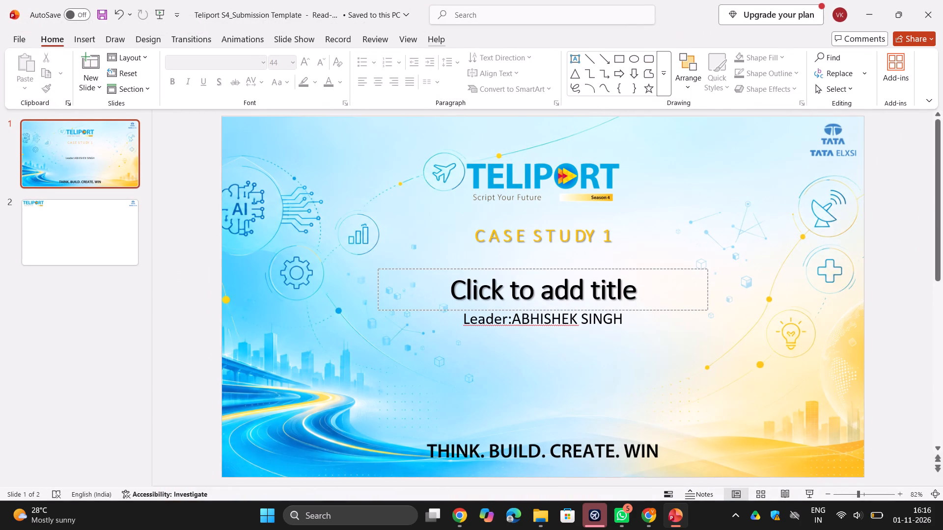
Move the title slide's background picture slightly upward, keeping its side edges aligned with the slide, and leave the picture selected.
left_click(640, 244)
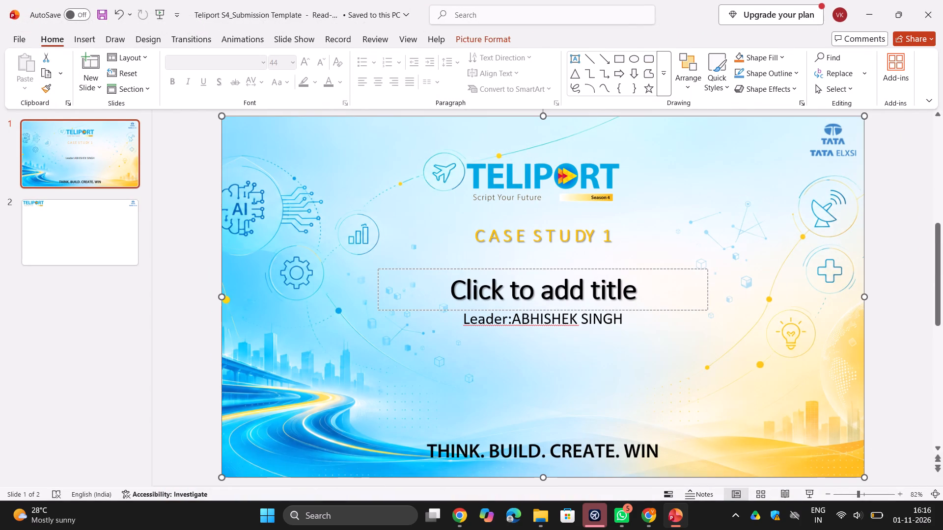
left_click(421, 233)
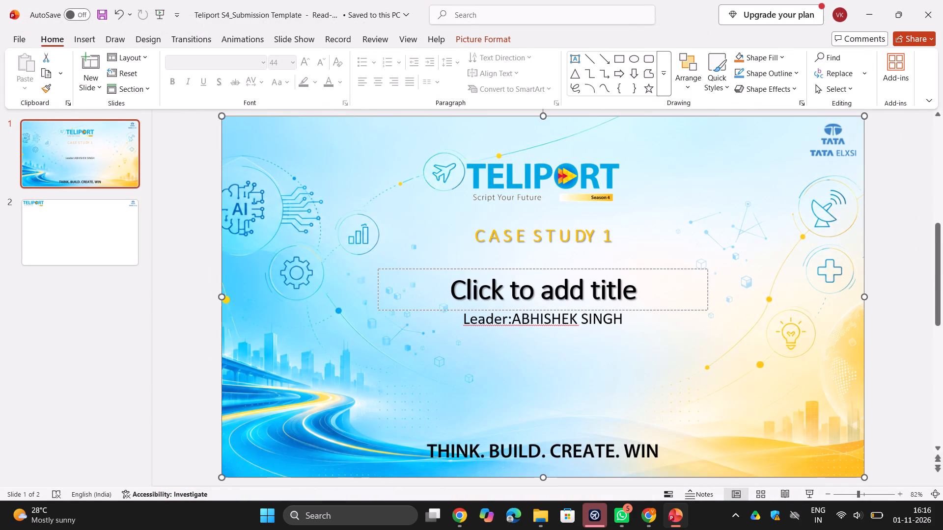
left_click(421, 233)
left_click_drag(421, 233, 414, 225)
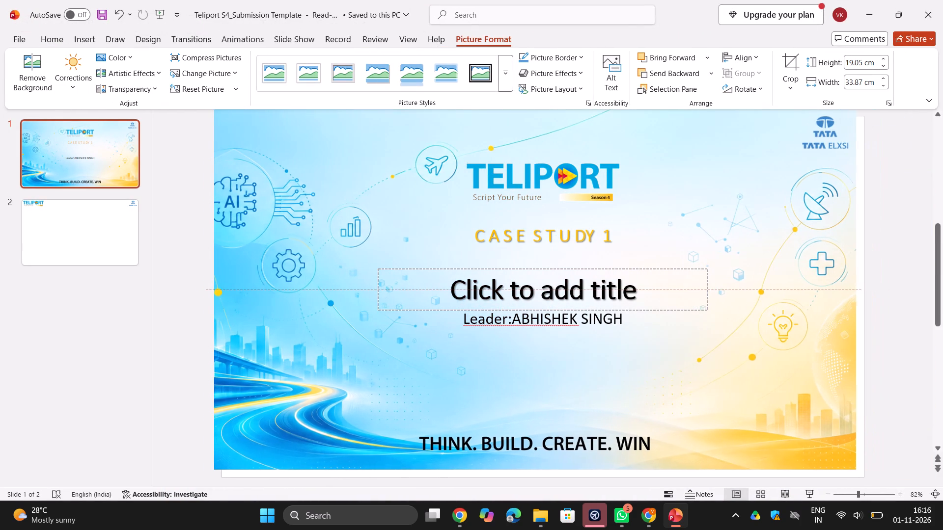
left_click_drag(414, 225, 421, 225)
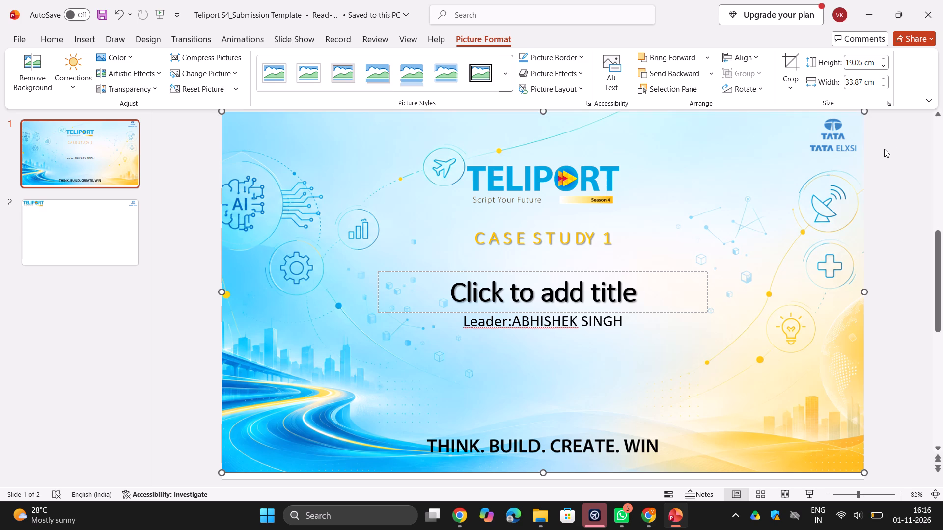
left_click(893, 148)
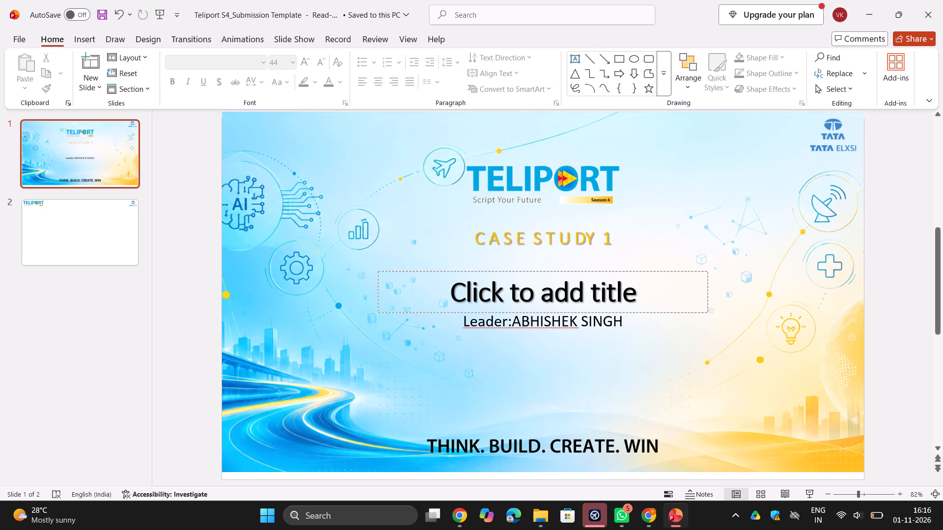
left_click(657, 264)
left_click(411, 230)
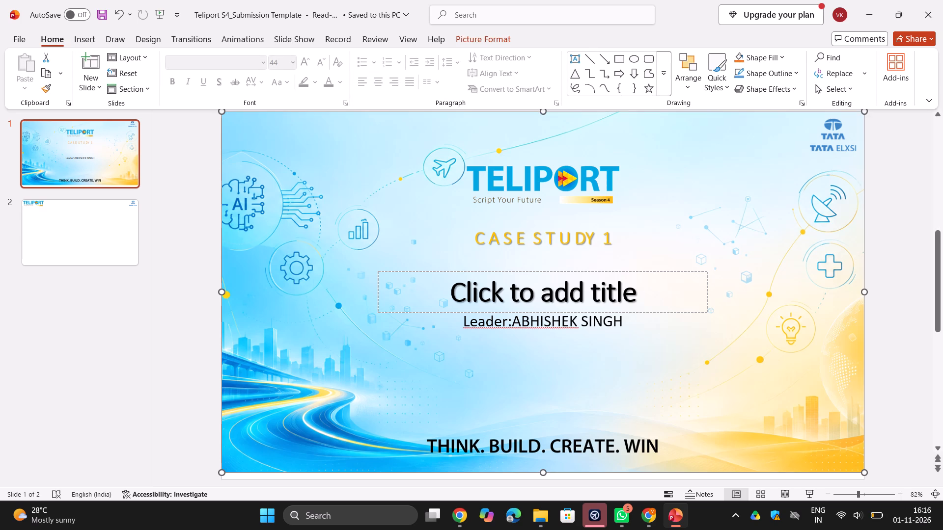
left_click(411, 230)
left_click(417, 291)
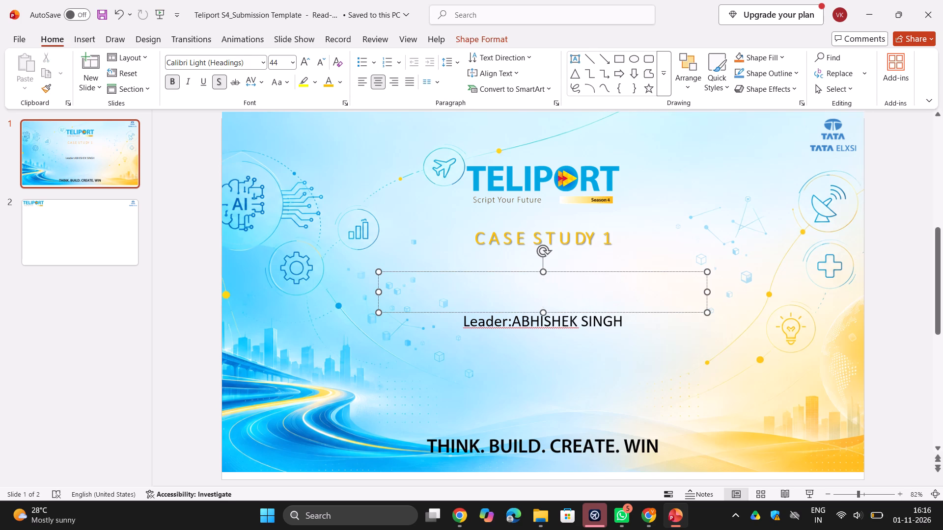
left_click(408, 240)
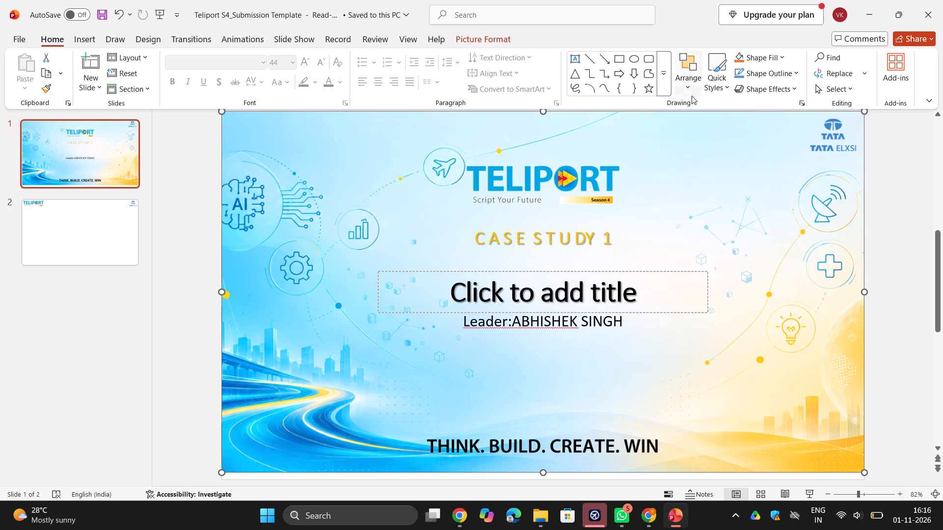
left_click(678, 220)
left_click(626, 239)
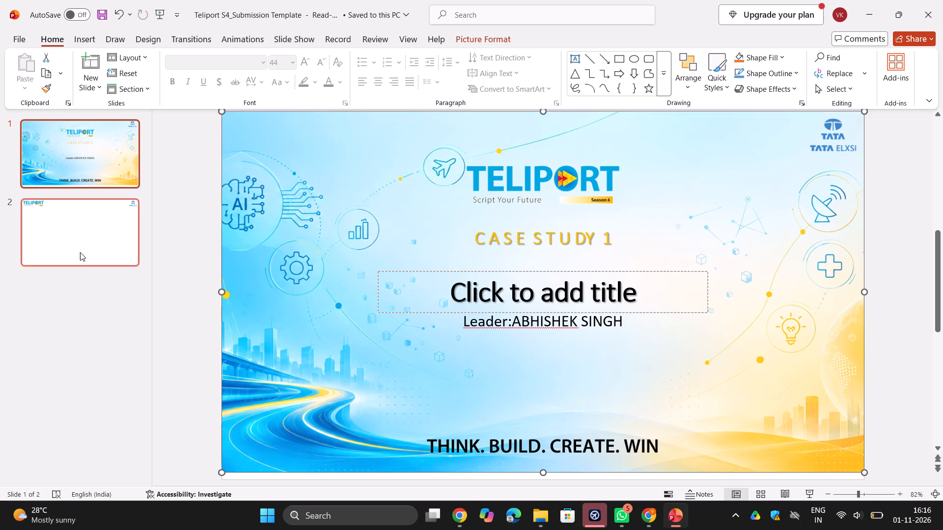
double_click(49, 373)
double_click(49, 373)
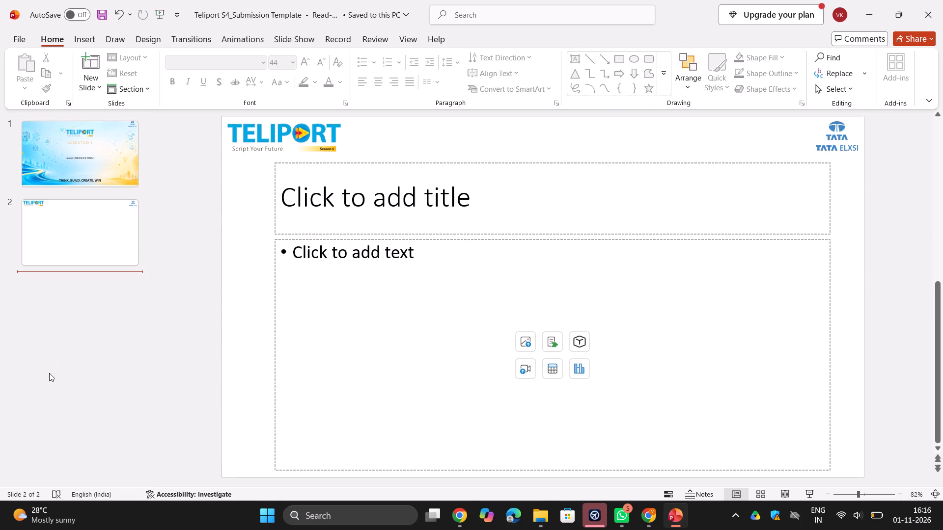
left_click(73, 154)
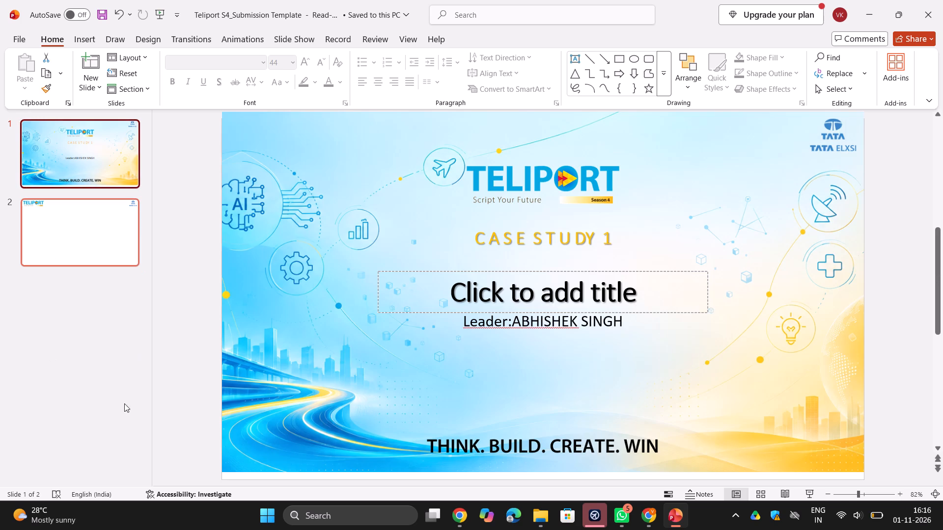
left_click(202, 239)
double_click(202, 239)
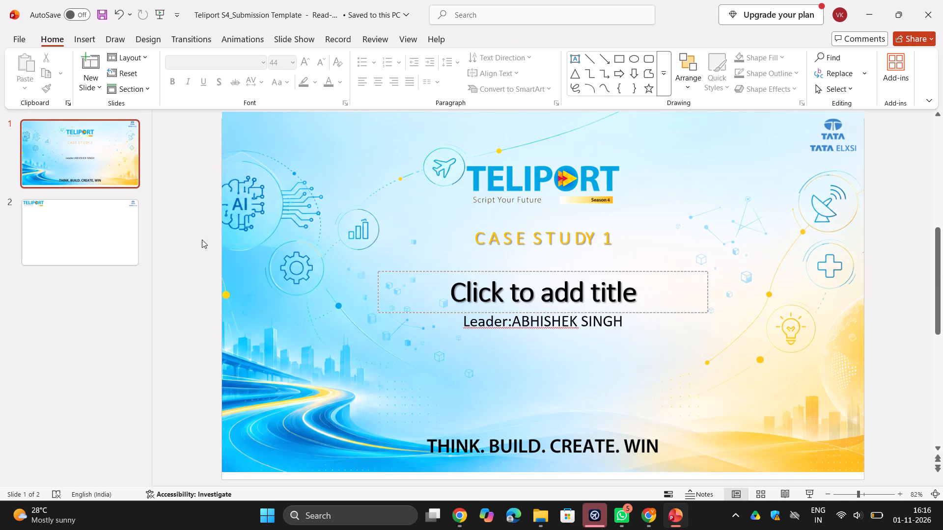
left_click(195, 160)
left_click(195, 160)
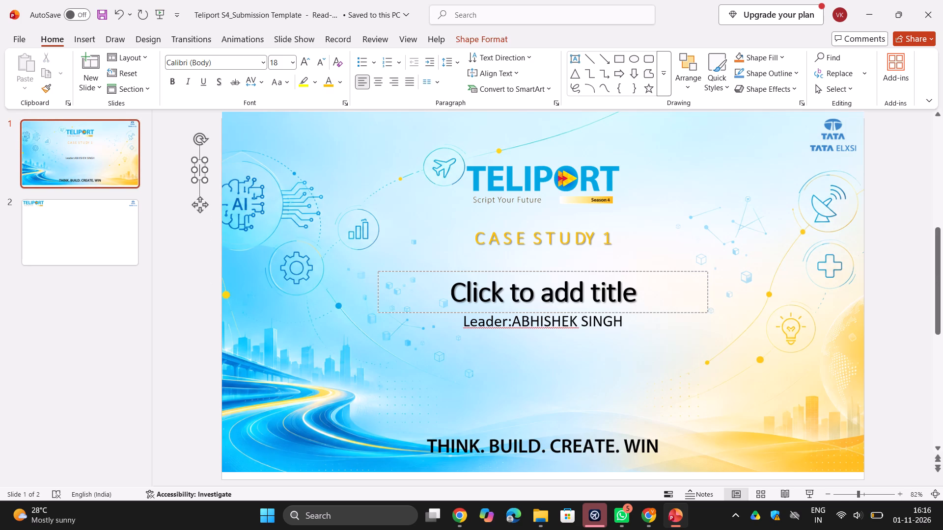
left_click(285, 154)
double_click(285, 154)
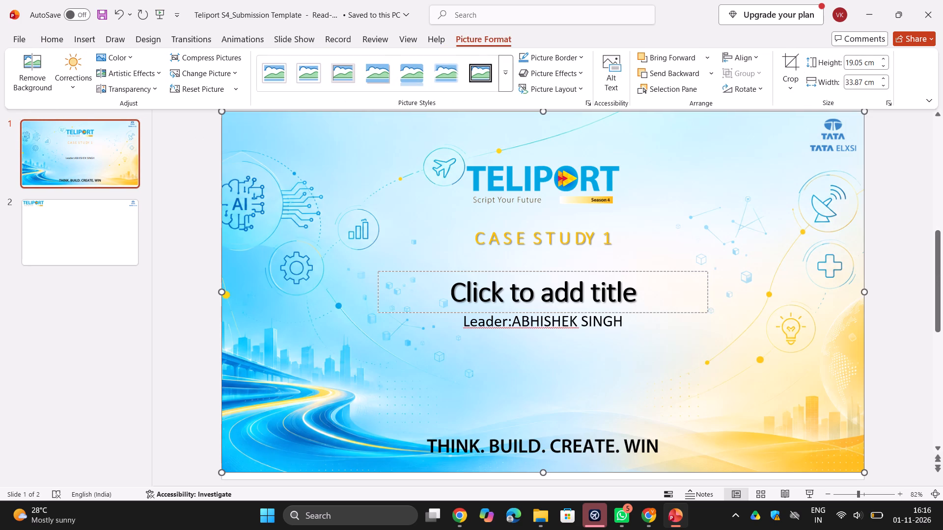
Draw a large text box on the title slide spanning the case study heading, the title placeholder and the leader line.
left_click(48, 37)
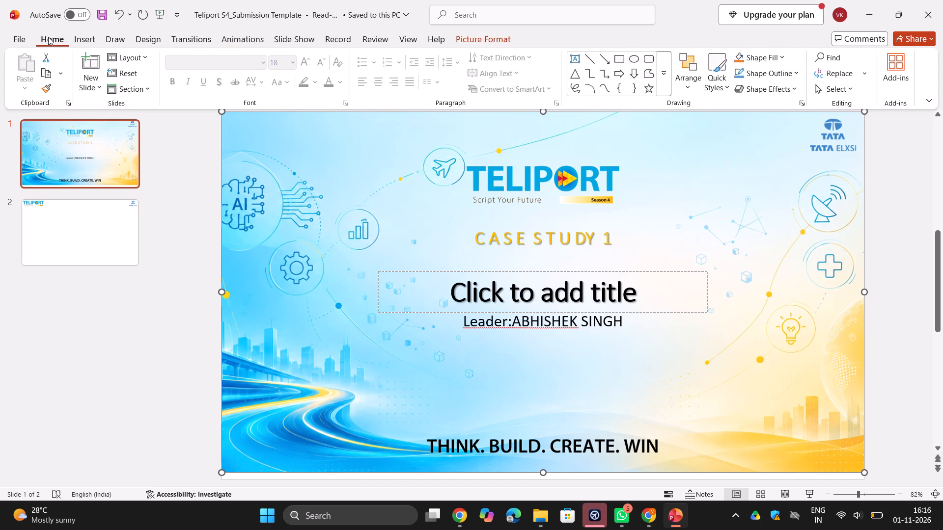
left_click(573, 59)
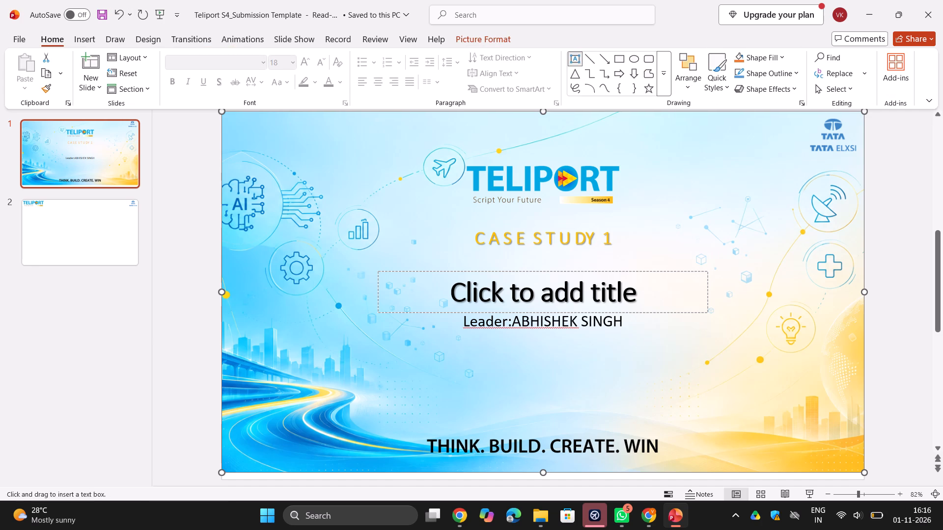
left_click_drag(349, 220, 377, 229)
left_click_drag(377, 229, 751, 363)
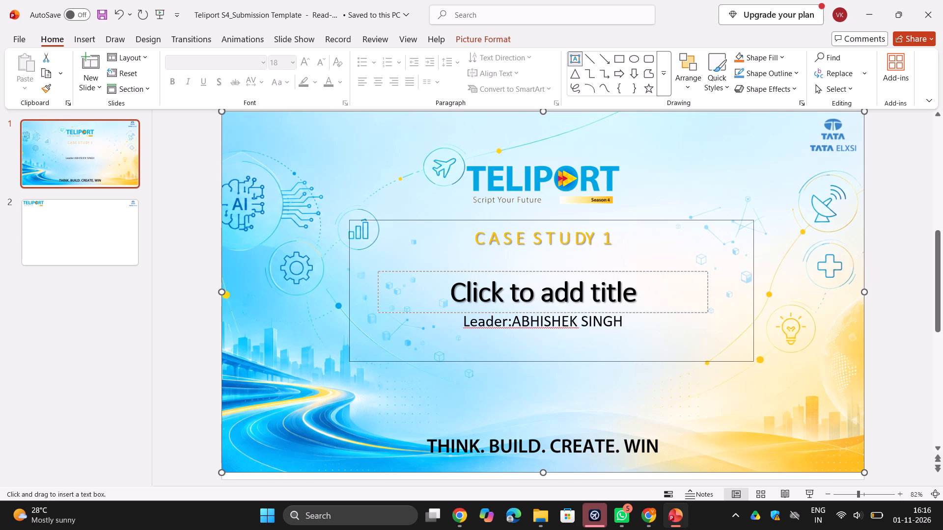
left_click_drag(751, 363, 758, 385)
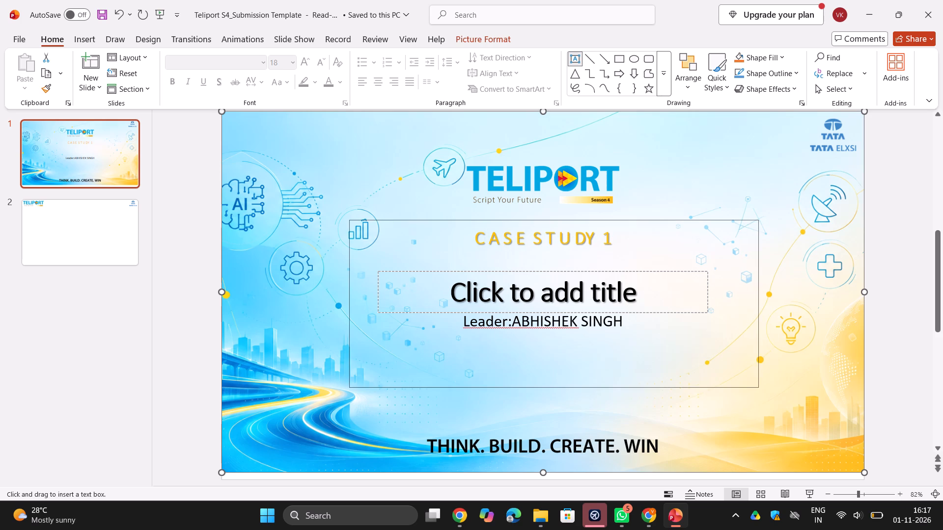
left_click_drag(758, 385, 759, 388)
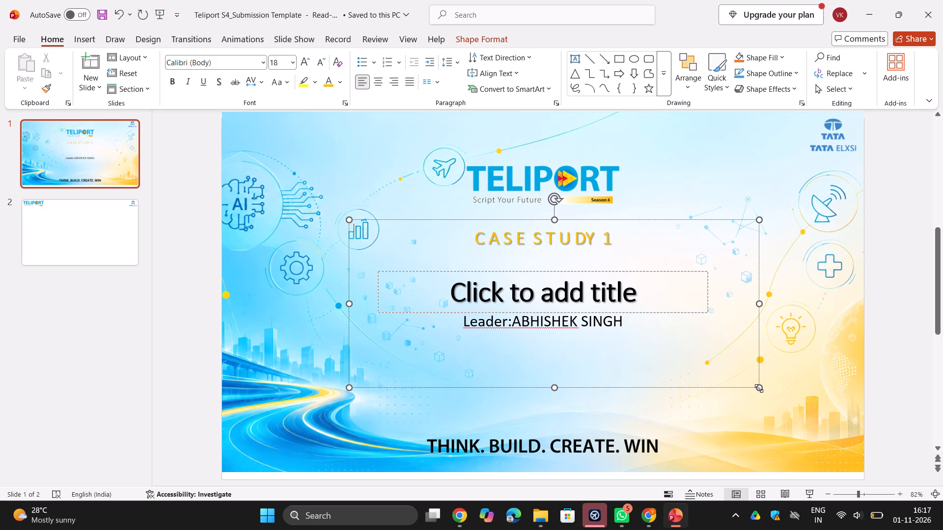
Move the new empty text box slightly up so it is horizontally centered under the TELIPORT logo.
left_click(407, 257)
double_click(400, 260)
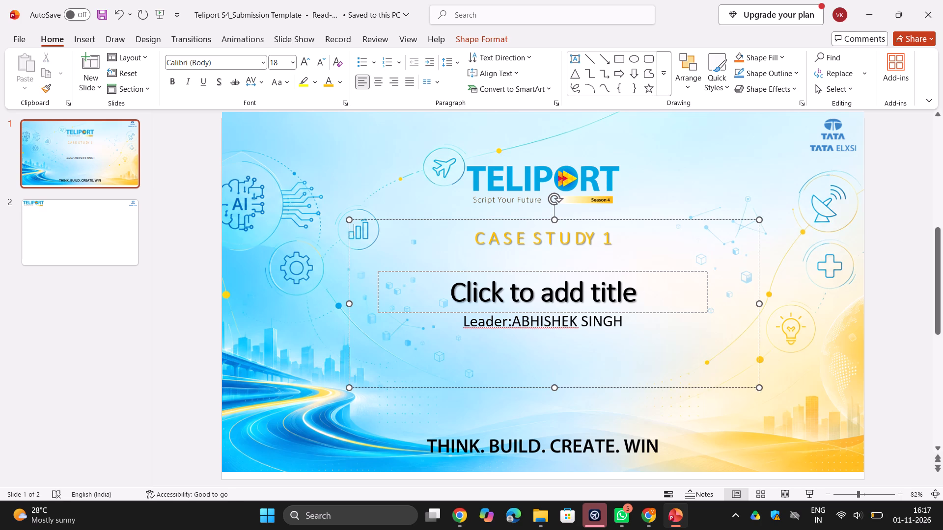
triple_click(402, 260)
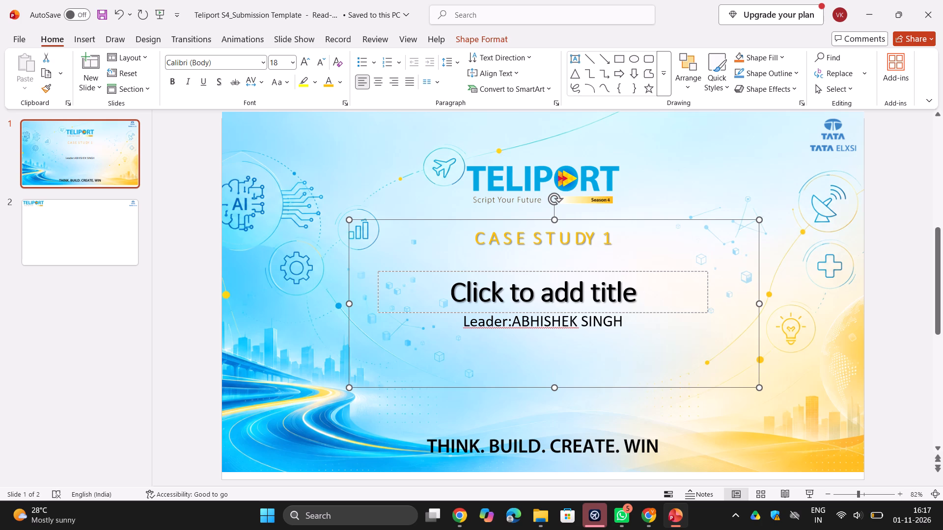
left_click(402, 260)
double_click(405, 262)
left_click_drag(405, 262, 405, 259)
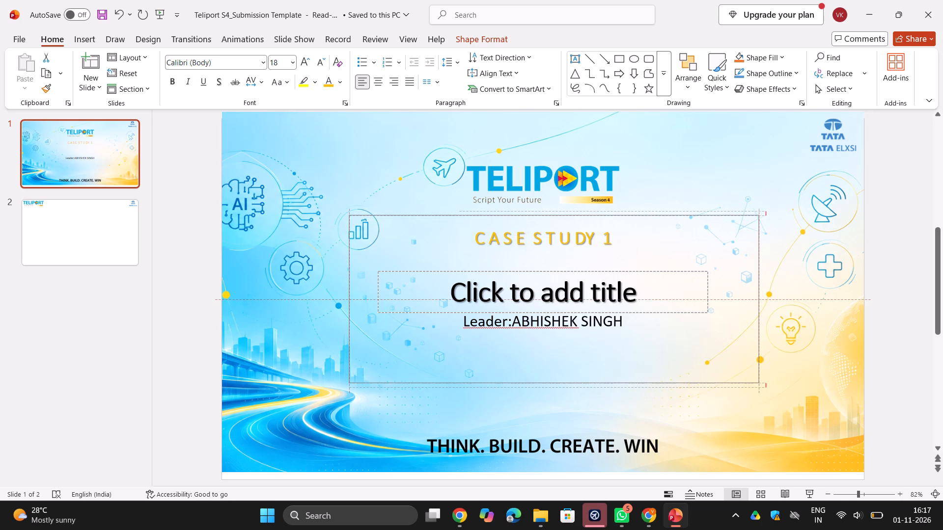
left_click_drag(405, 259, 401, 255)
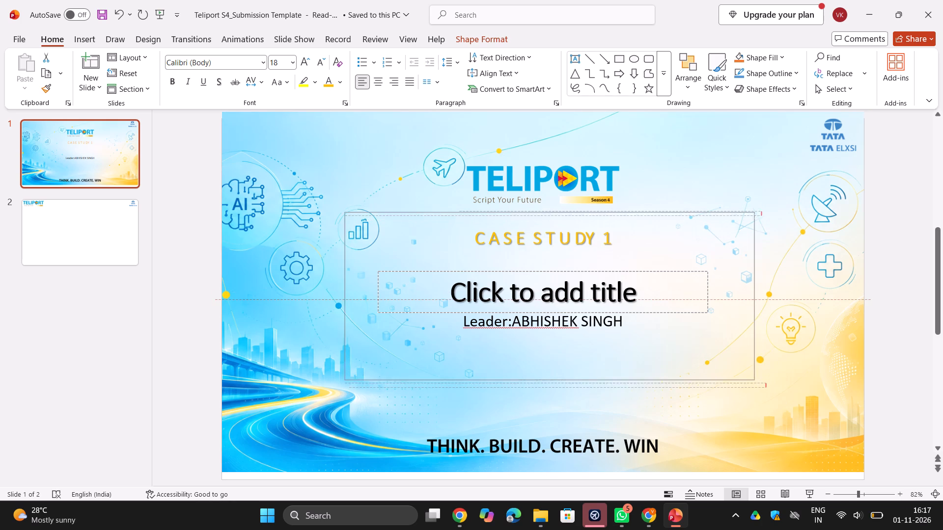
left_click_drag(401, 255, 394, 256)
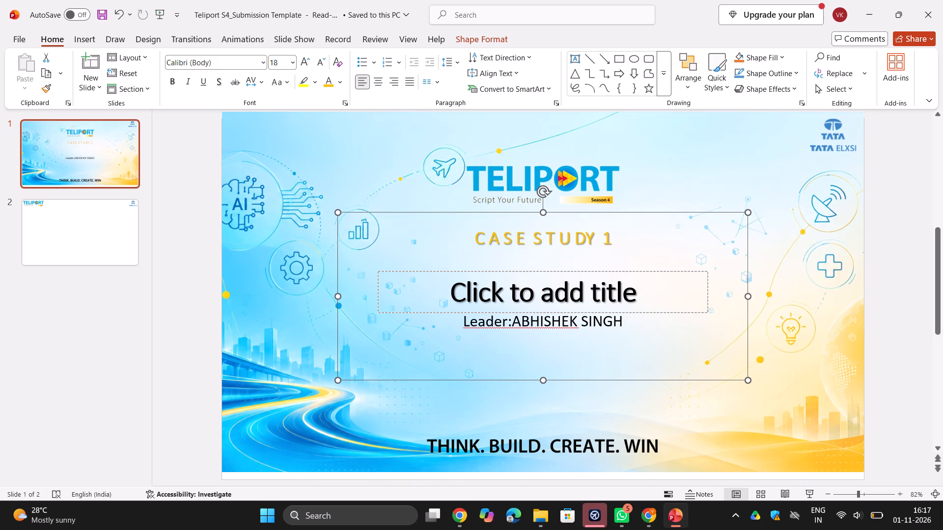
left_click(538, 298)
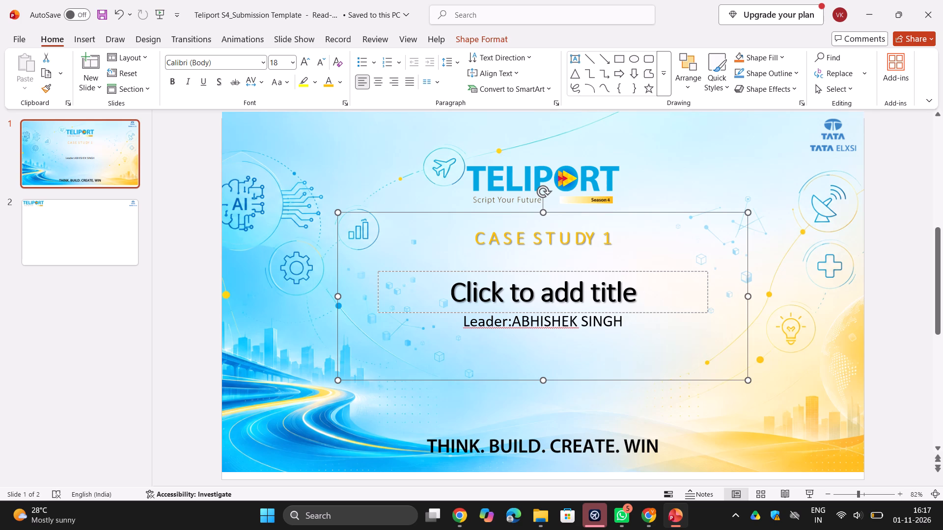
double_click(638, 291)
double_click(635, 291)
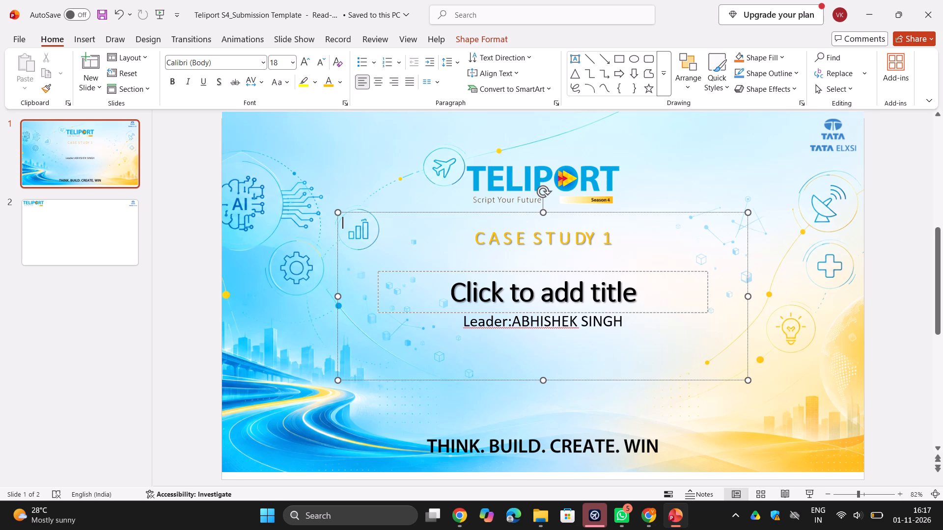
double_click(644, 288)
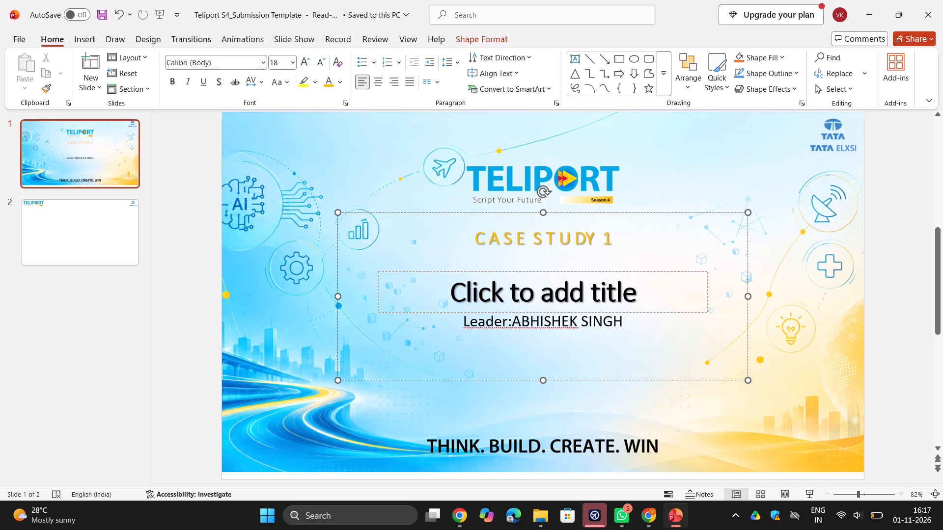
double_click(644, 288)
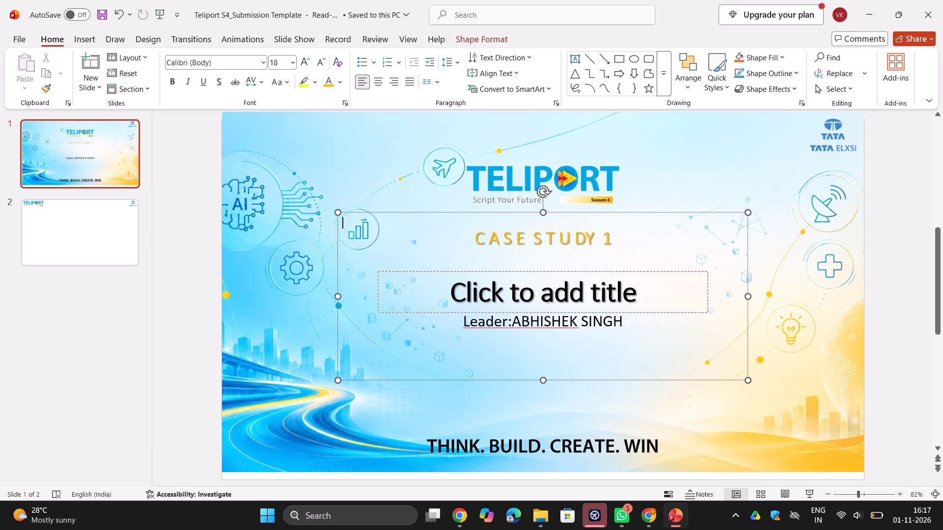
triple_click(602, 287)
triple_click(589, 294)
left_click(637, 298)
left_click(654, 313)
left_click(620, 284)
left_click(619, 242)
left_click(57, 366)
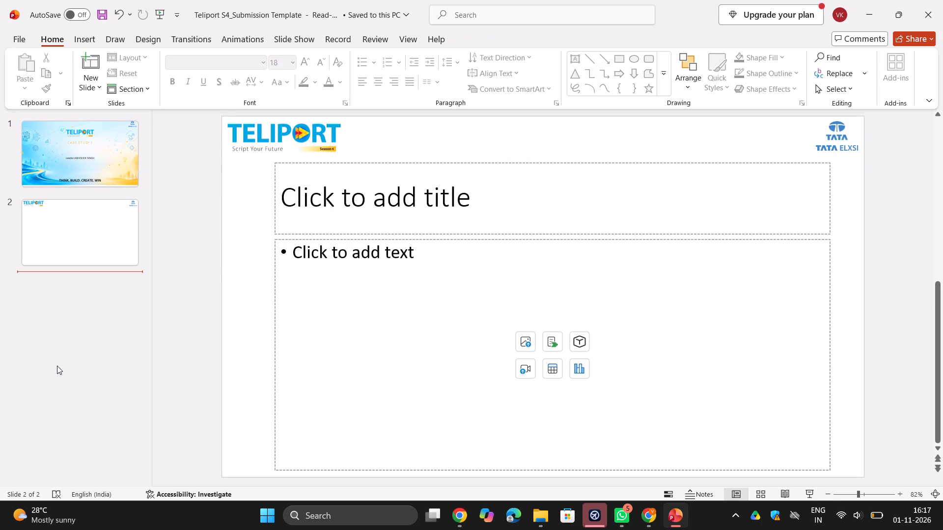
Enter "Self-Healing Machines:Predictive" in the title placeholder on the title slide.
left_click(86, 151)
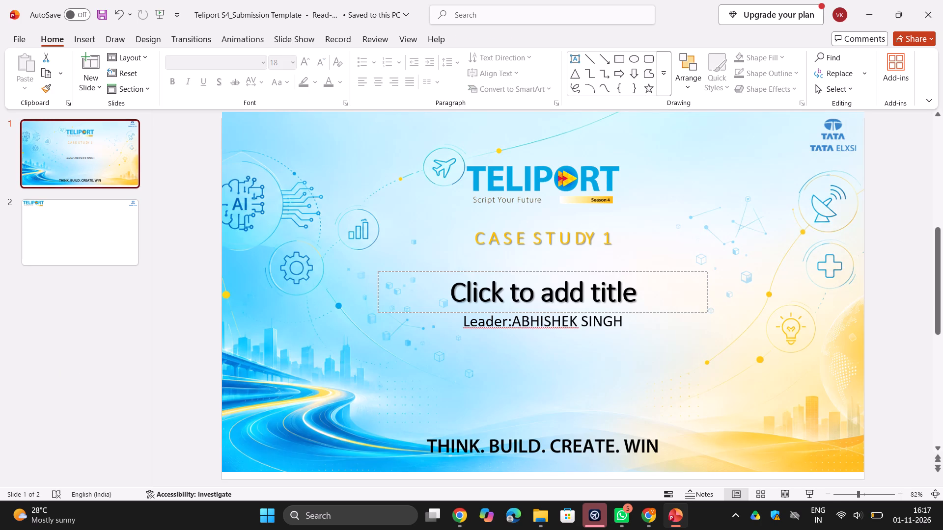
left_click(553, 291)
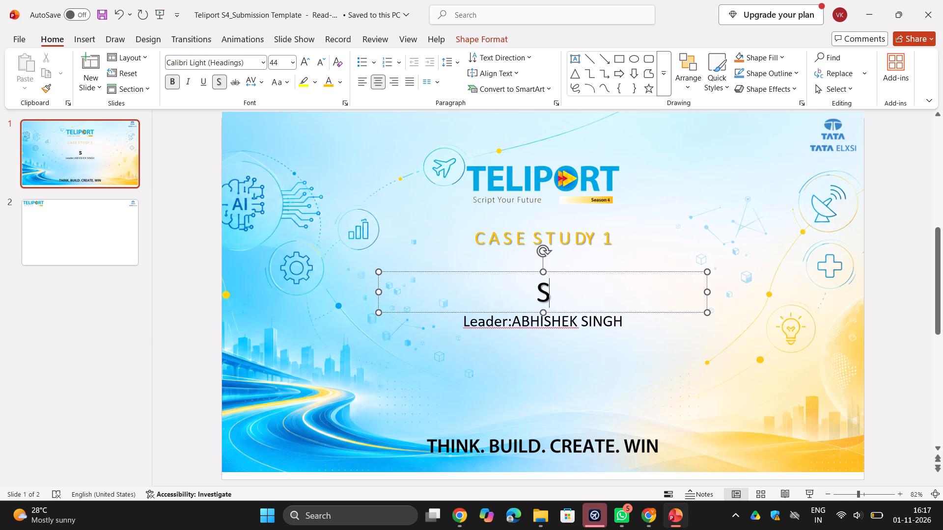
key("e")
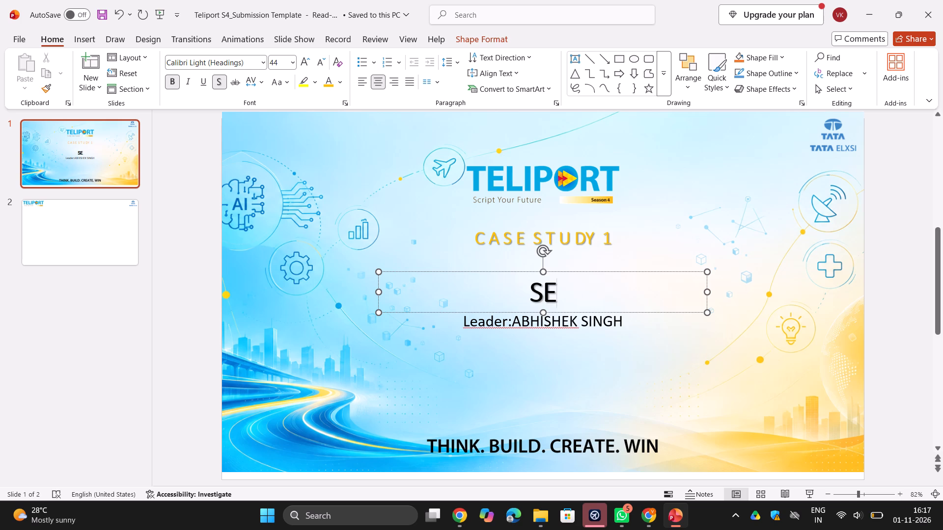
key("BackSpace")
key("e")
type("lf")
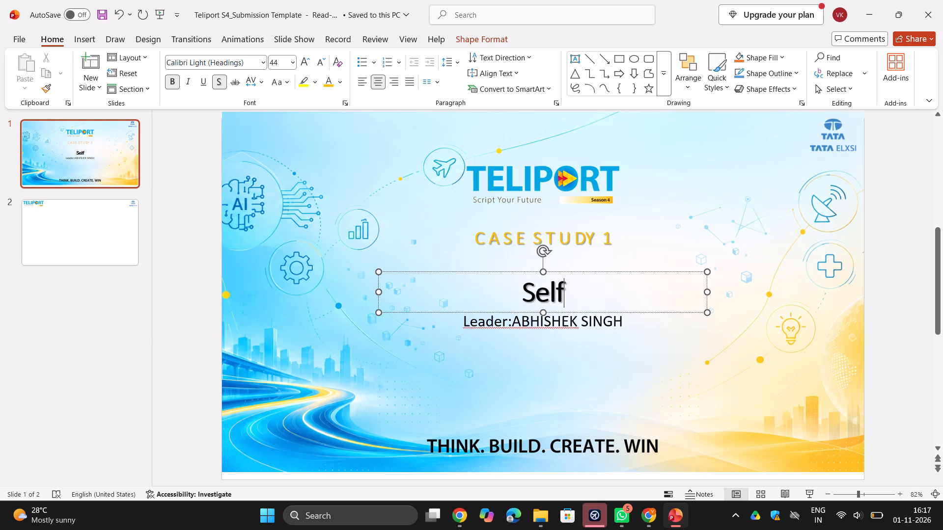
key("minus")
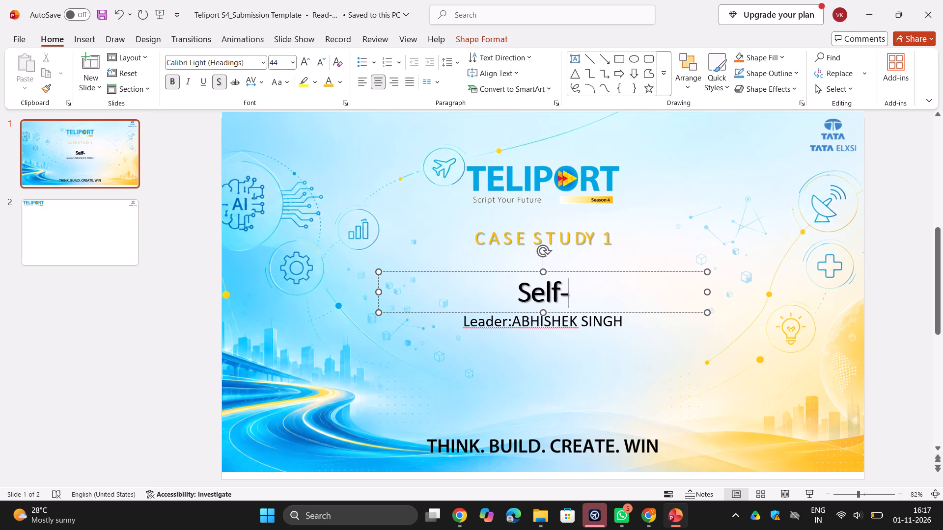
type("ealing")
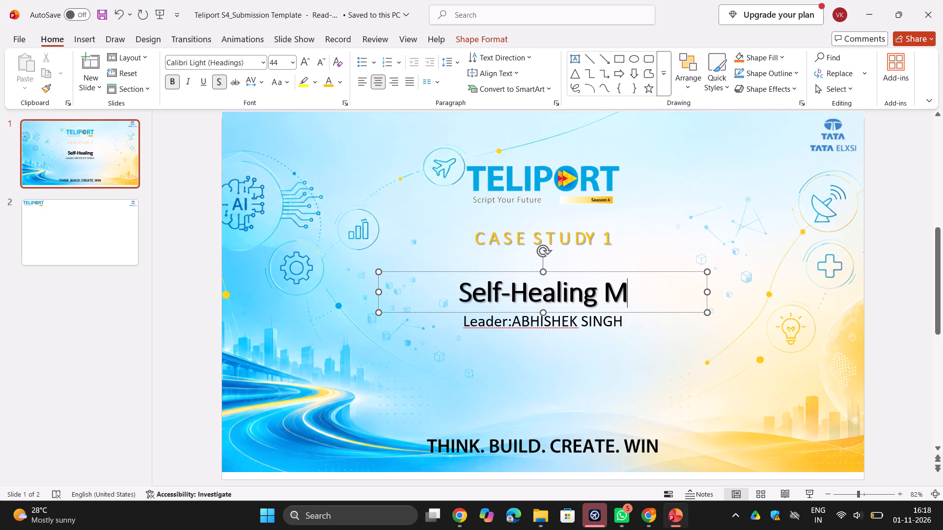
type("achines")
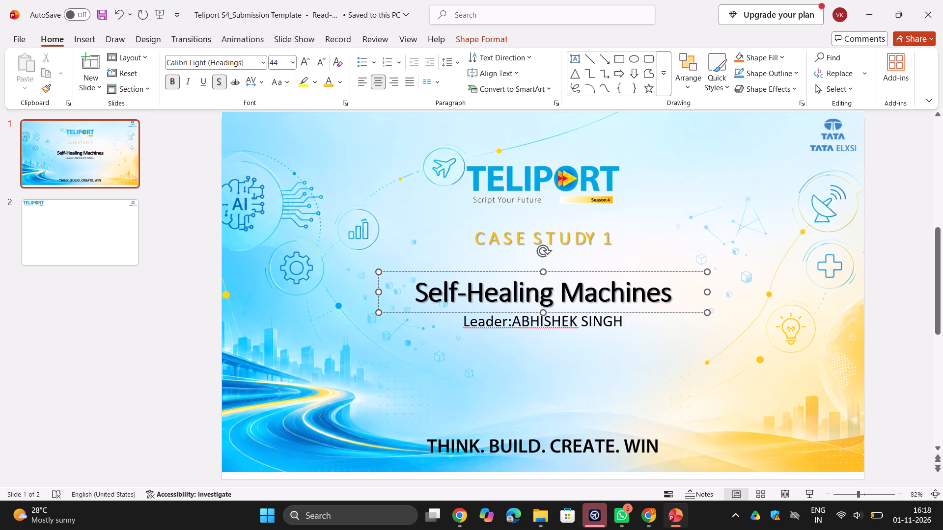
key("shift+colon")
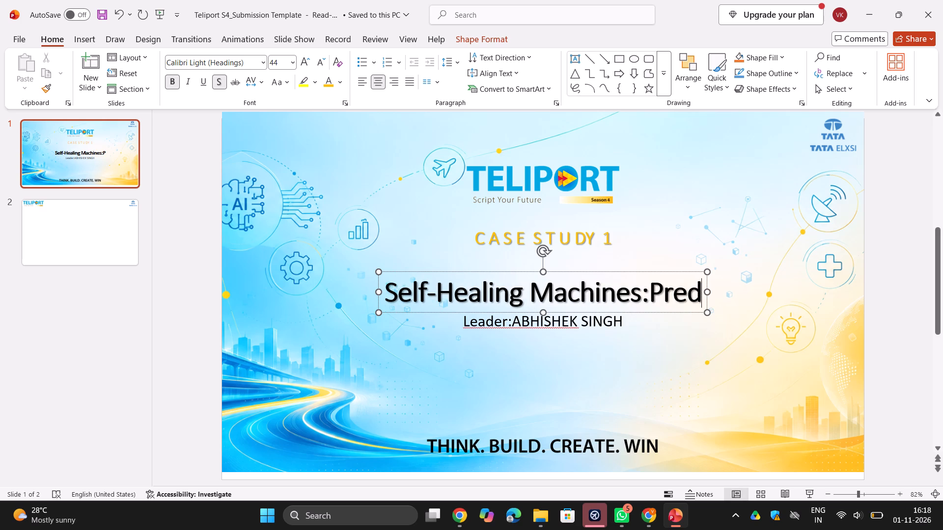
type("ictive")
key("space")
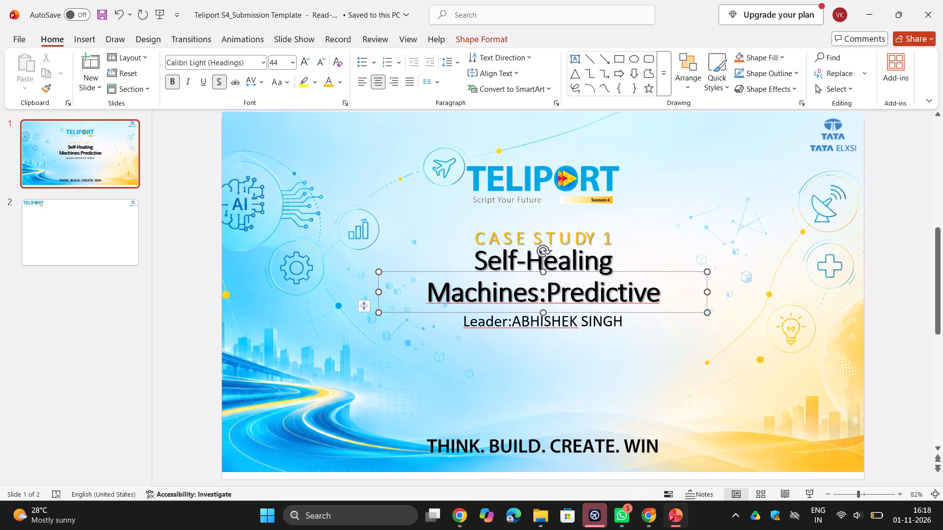
Undo the recent title slide edits back to the Team Details title and the CASE STUDY 1 heading without spaced-out letters in CASE.
key("ctrl+z")
key("ctrl+z")
key("ctrl+z")
key("ctrl+z")
key("ctrl+z")
key("ctrl+z")
key("ctrl+z")
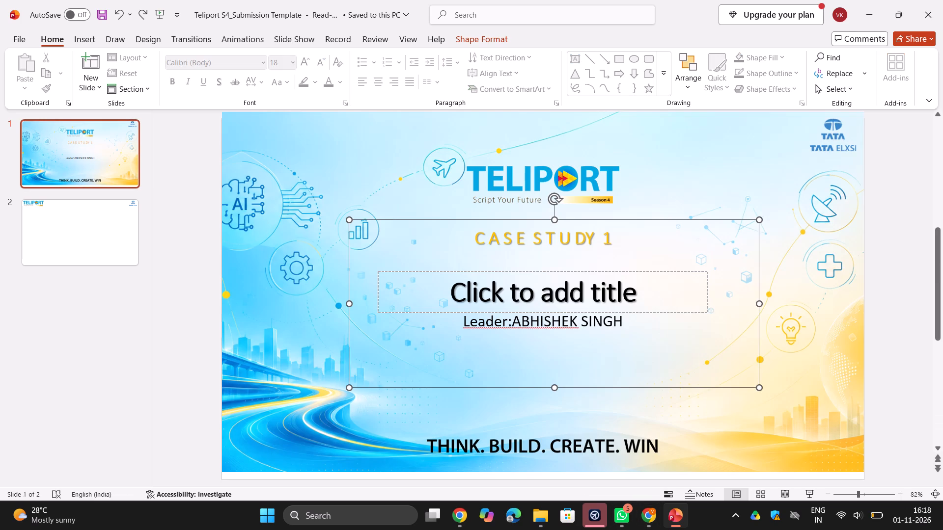
key("ctrl+z")
key("ctrl+z")
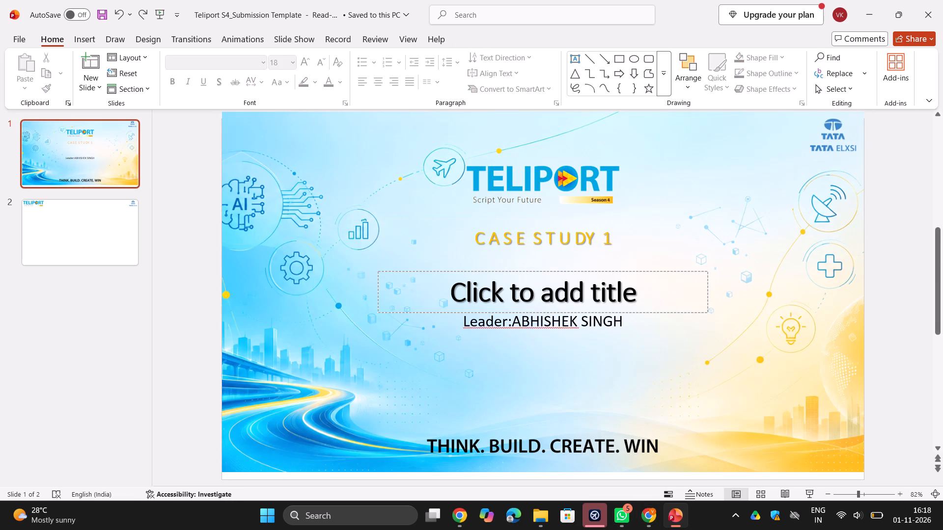
key("ctrl+z")
key("ctrl+z")
key("ctrl+z")
key("ctrl+z")
key("ctrl+z")
key("ctrl+z")
key("ctrl+z")
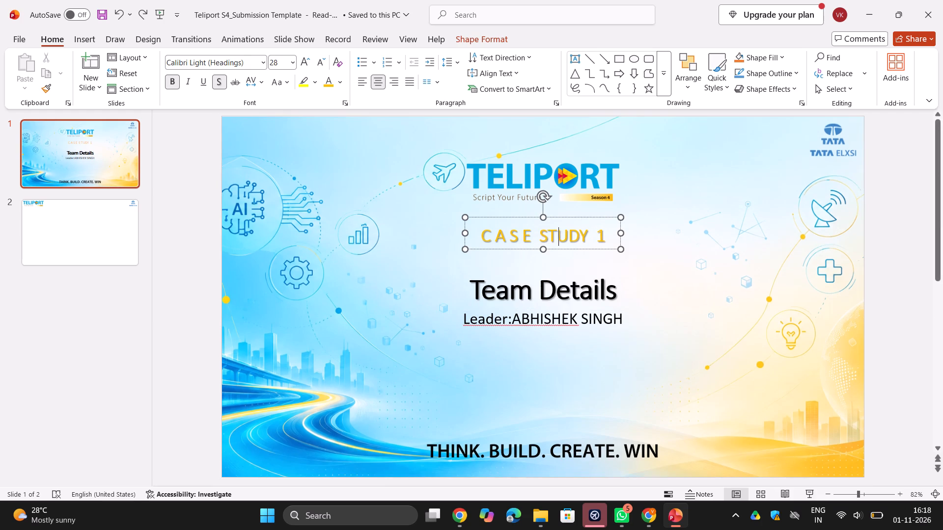
key("ctrl+z")
key("ctrl+z")
key("ctrl+z")
key("ctrl+z")
key("ctrl+z")
key("ctrl+z")
key("ctrl+z")
key("ctrl+z")
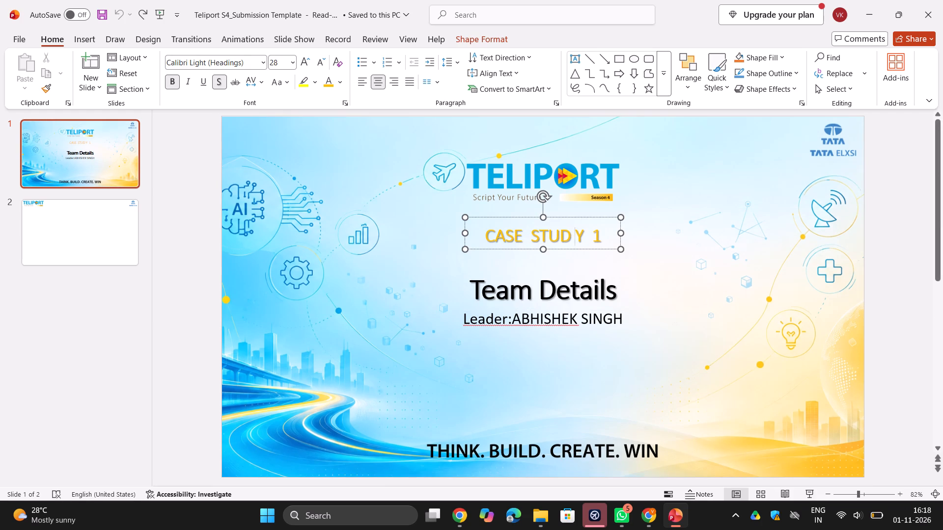
key("ctrl+z")
key("ctrl+z")
key("ctrl+z")
key("ctrl+z")
key("ctrl+z")
key("ctrl+z")
Delete the Team Details text from the title placeholder on the title slide.
left_click(626, 279)
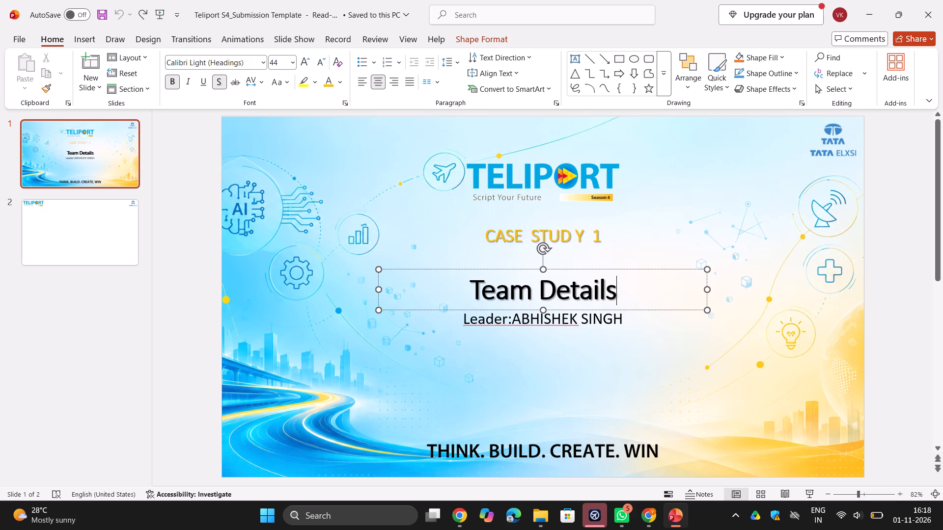
left_click(626, 279)
key("BackSpace")
key("BackSpace")
key("BackSpace")
key("BackSpace")
key("BackSpace")
key("BackSpace")
key("BackSpace")
key("BackSpace")
key("BackSpace")
key("BackSpace")
key("BackSpace")
key("BackSpace")
key("BackSpace")
key("BackSpace")
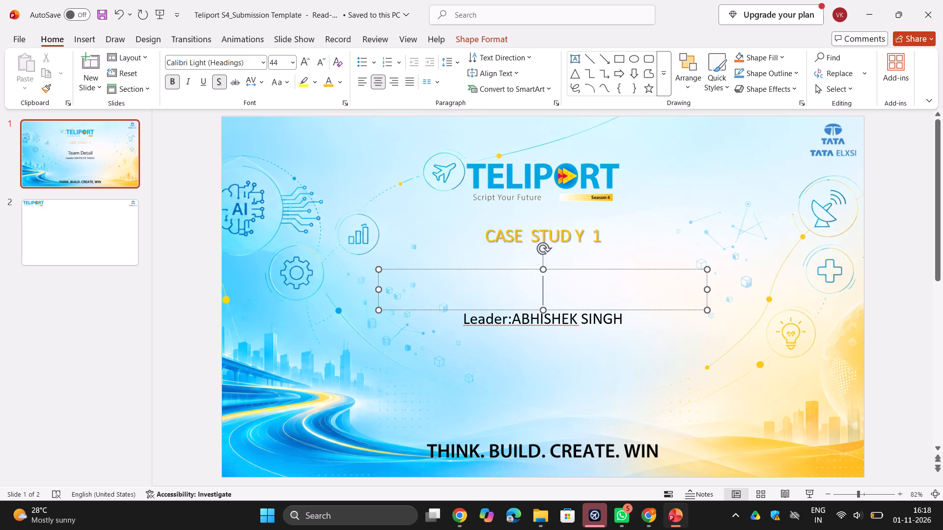
Remove the stray space before the Y of STUDY in the title slide's case study heading.
left_click(576, 235)
key("BackSpace")
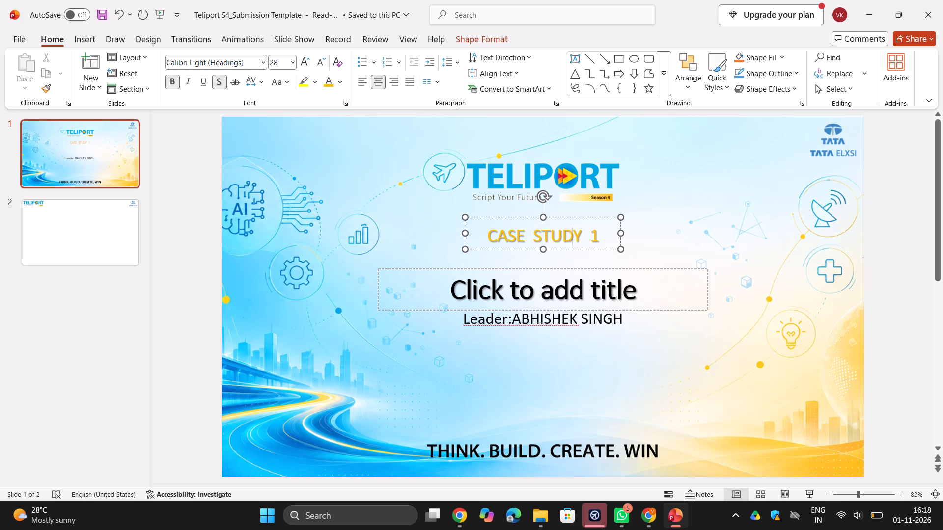
Enter "Self-Healing Machines:Predictive Maintenace for a Connected Fleet" as the project title in the title slide's empty title placeholder.
left_click(450, 287)
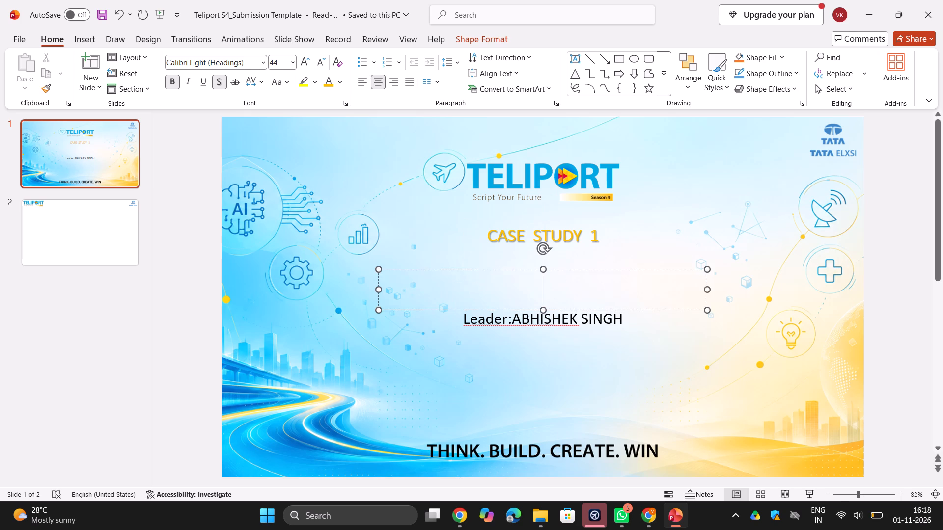
left_click(413, 218)
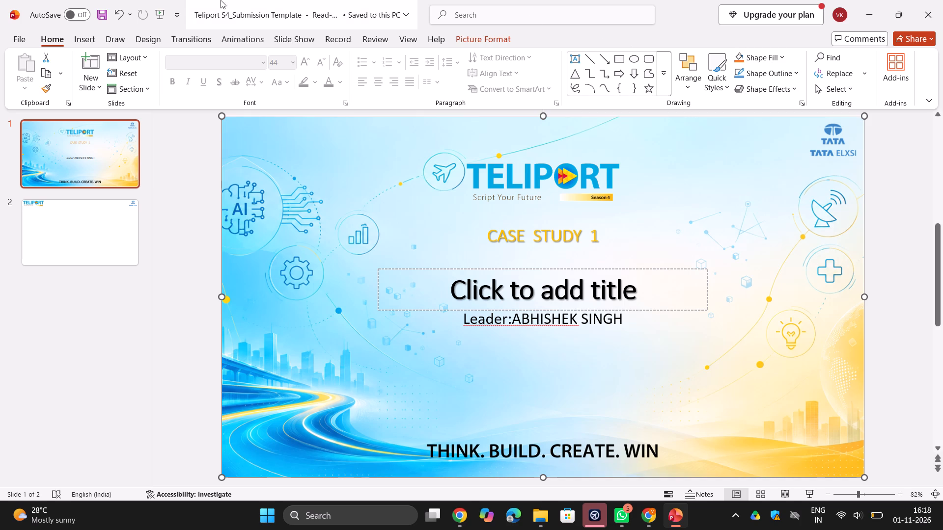
left_click(81, 37)
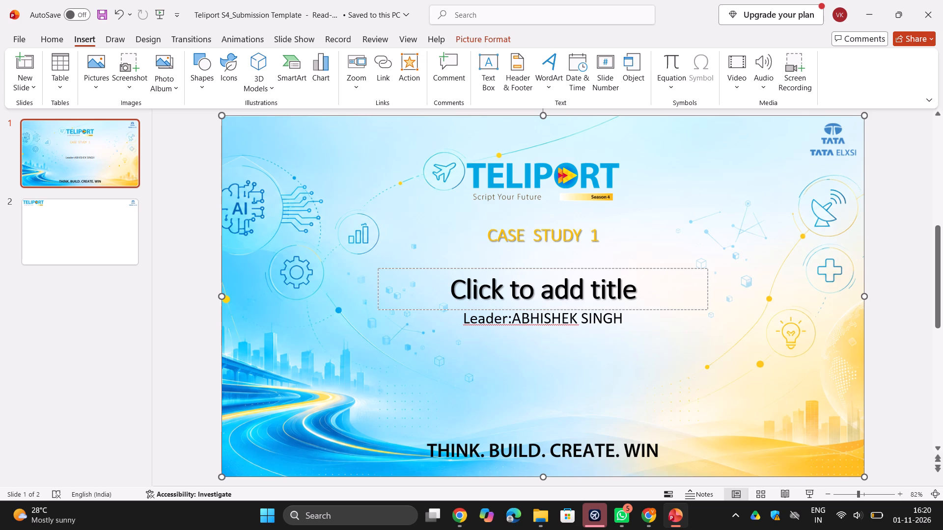
left_click(638, 288)
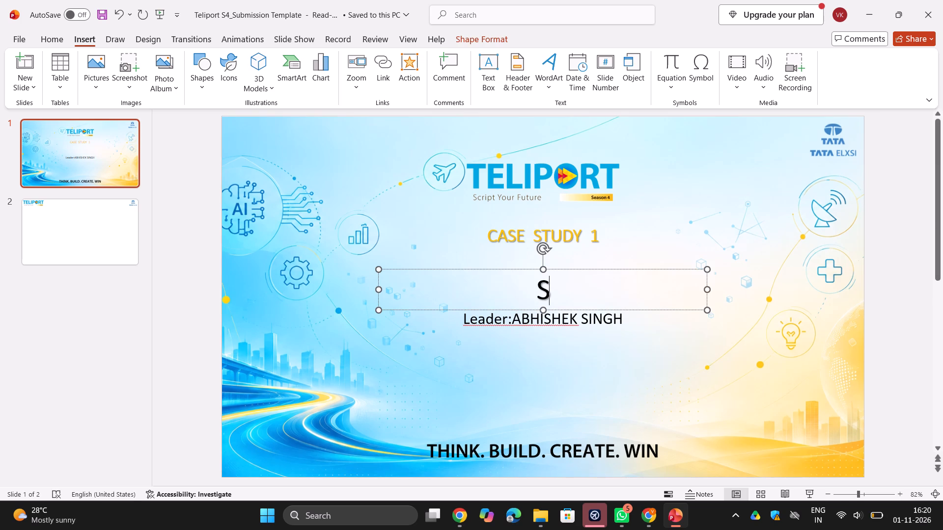
key("e")
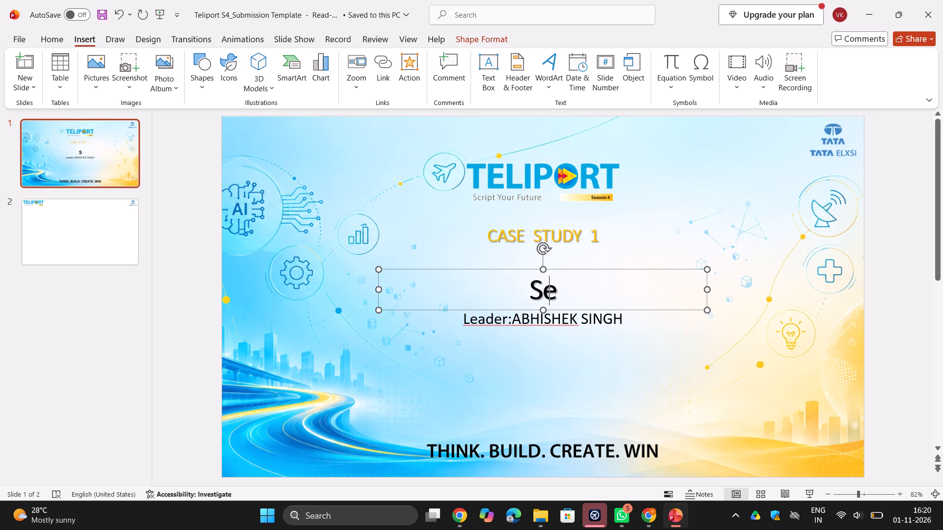
type("lf")
key("space")
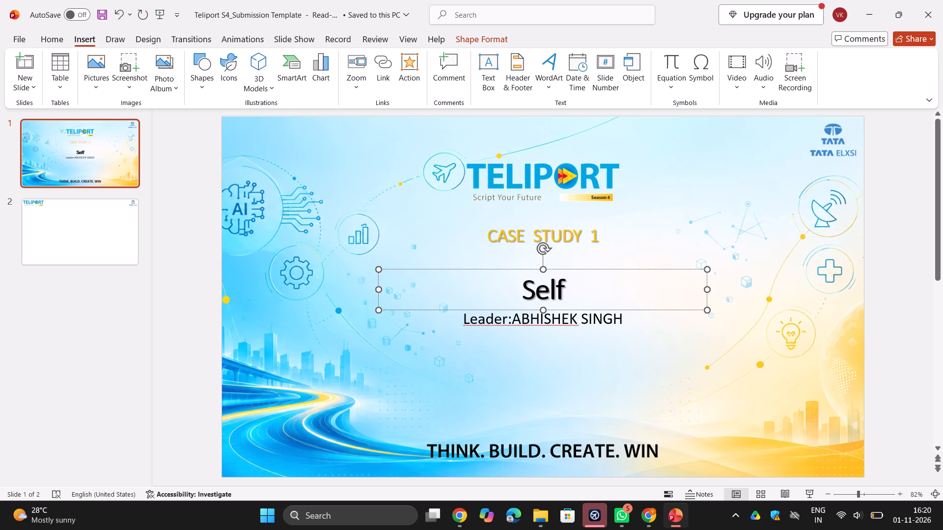
key("BackSpace")
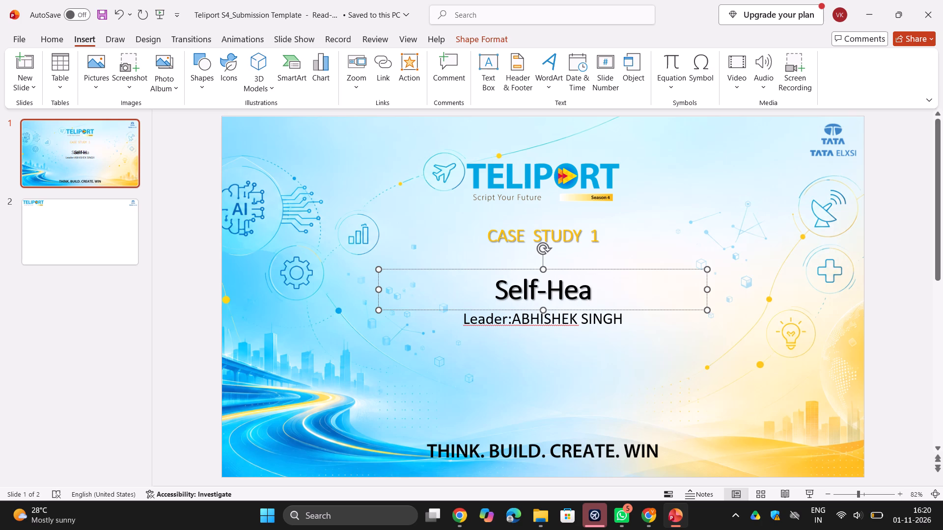
key("BackSpace")
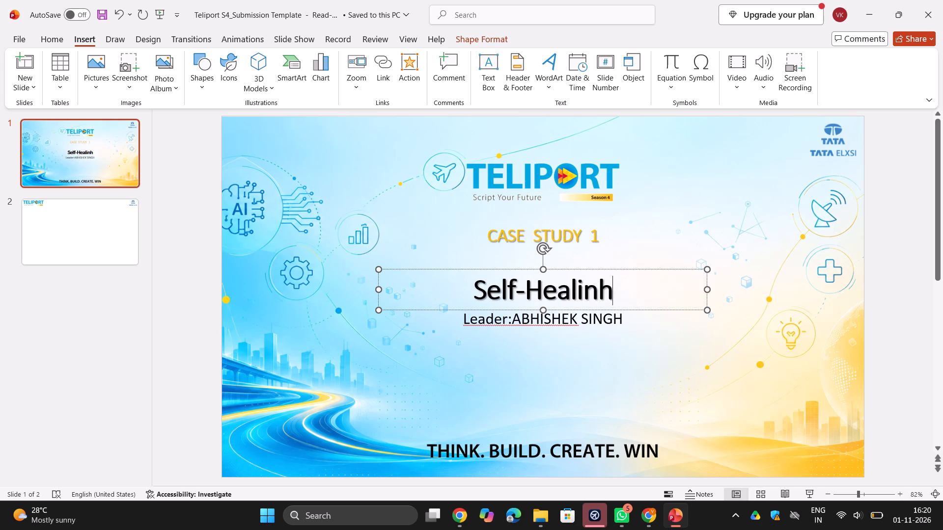
key("BackSpace")
type("g")
key("space")
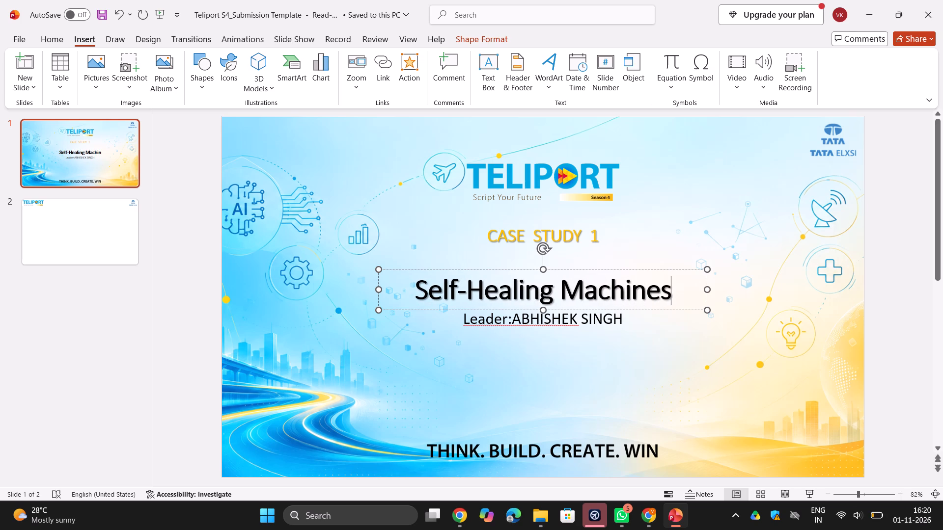
key("shift+colon")
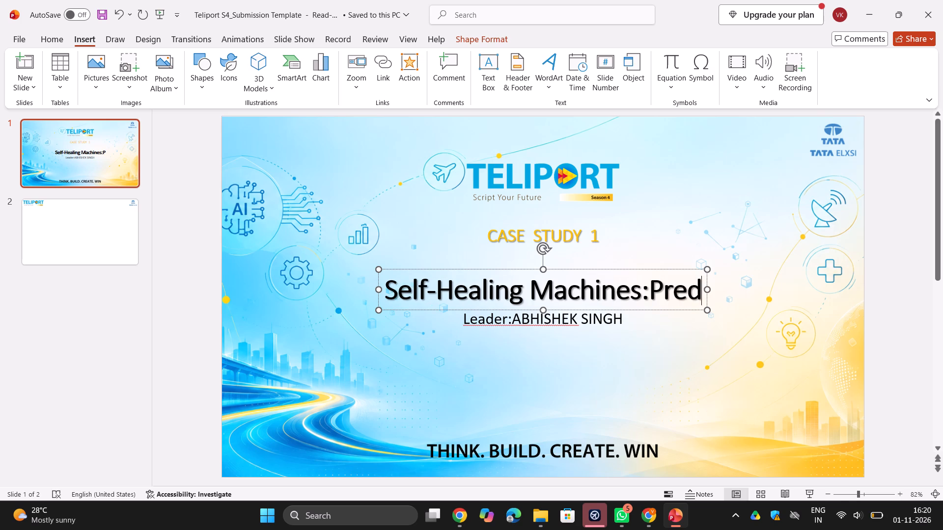
type("ictive")
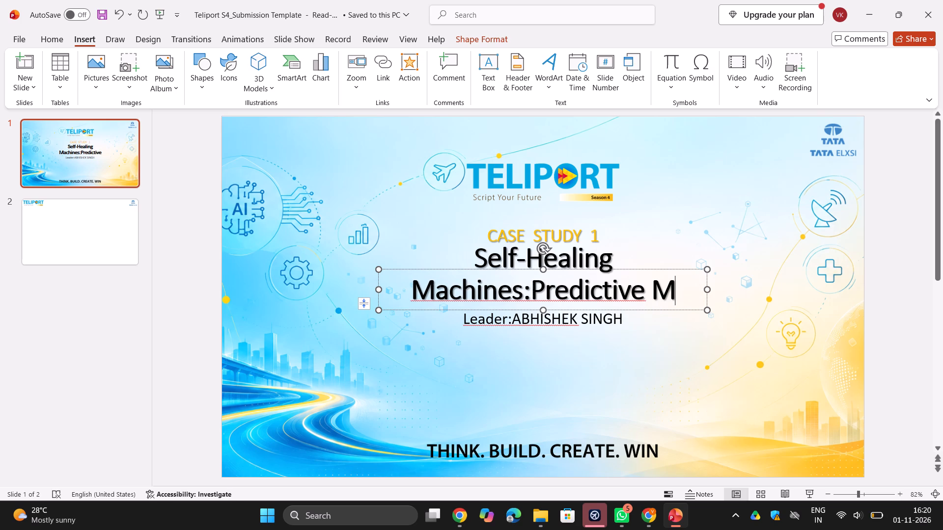
type("ain")
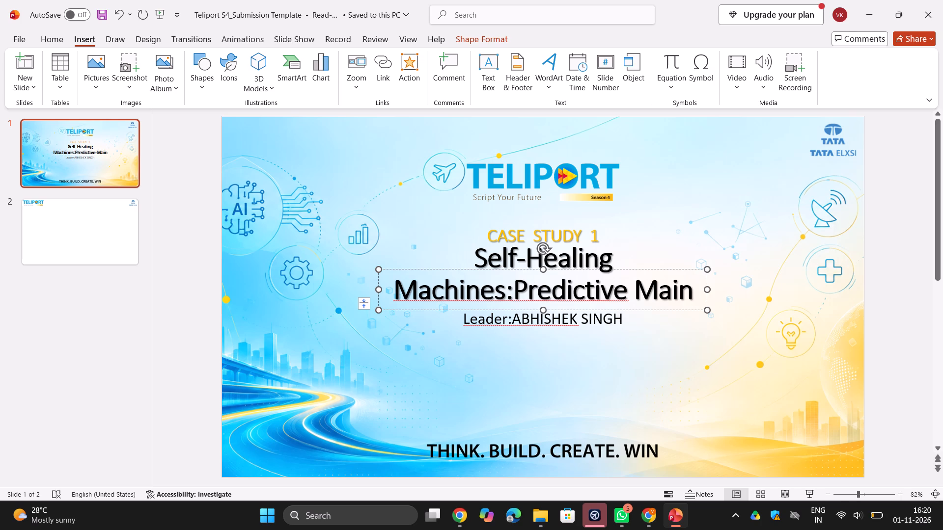
type("tenace")
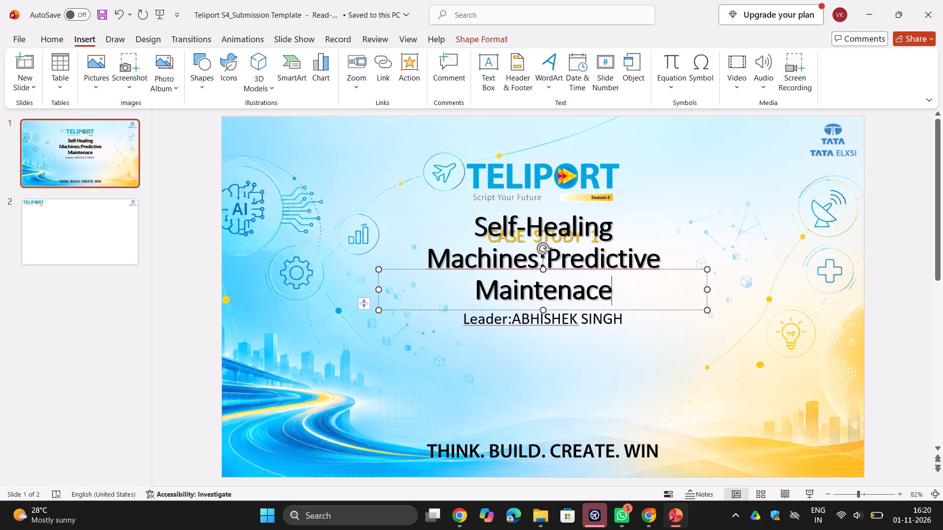
key("space")
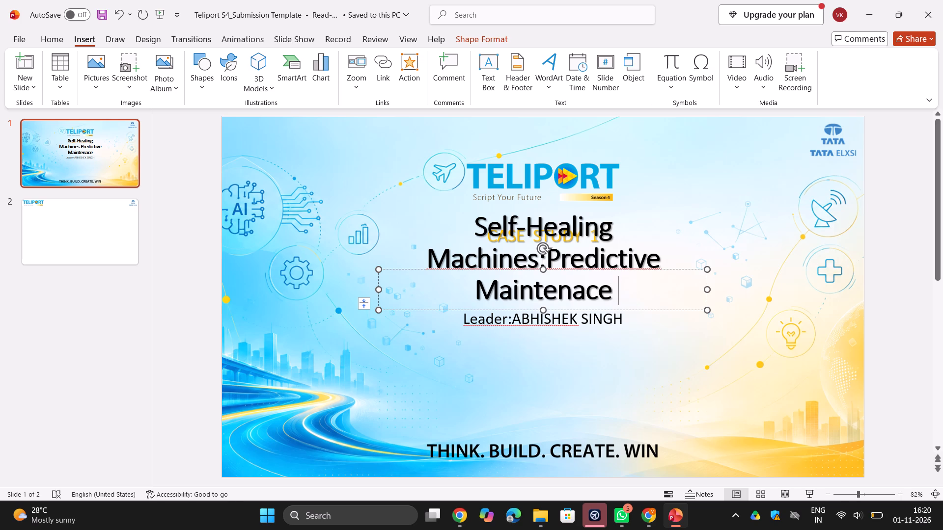
type("for a")
key("space")
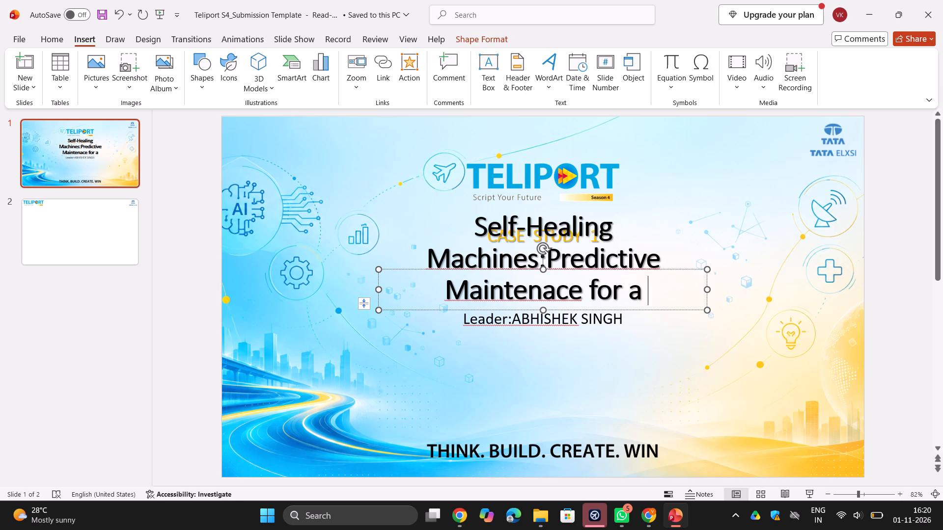
type("onnected")
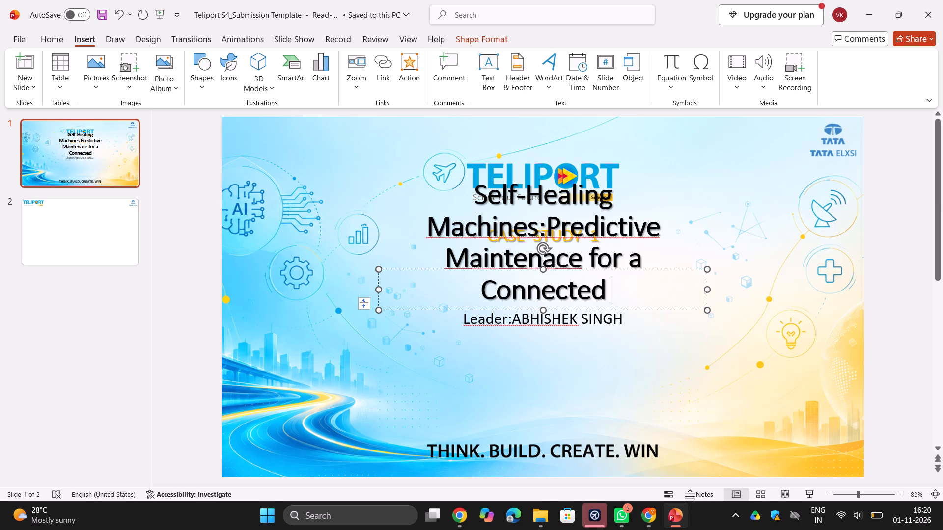
type("leet")
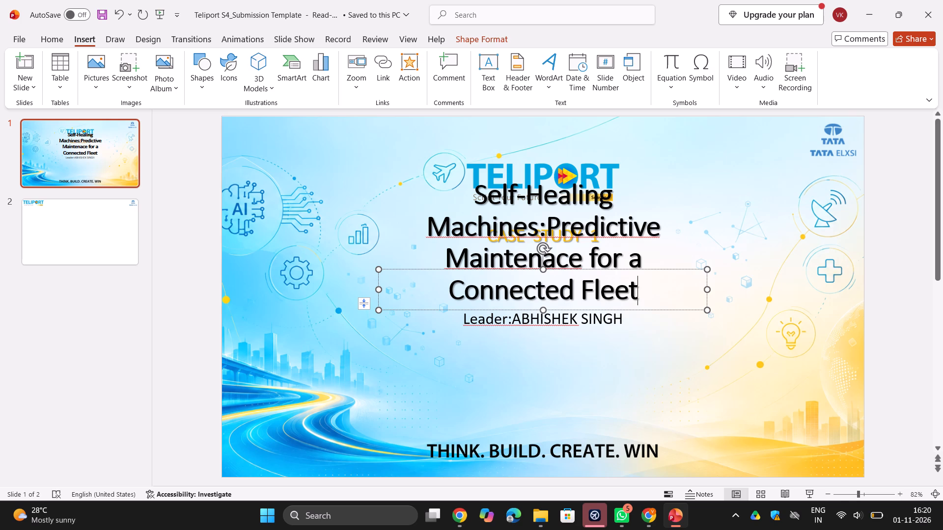
Select the entire project title text on the title slide.
left_click_drag(478, 191, 591, 299)
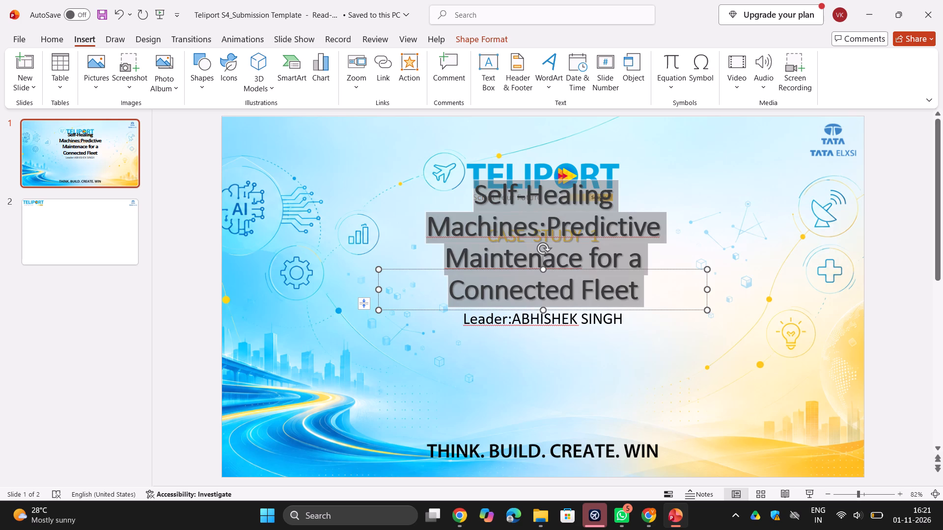
left_click_drag(591, 299, 631, 281)
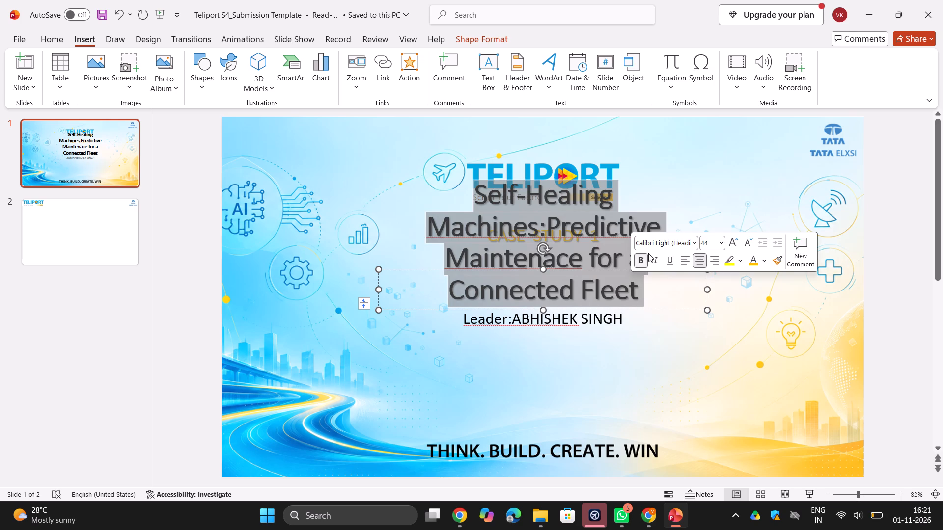
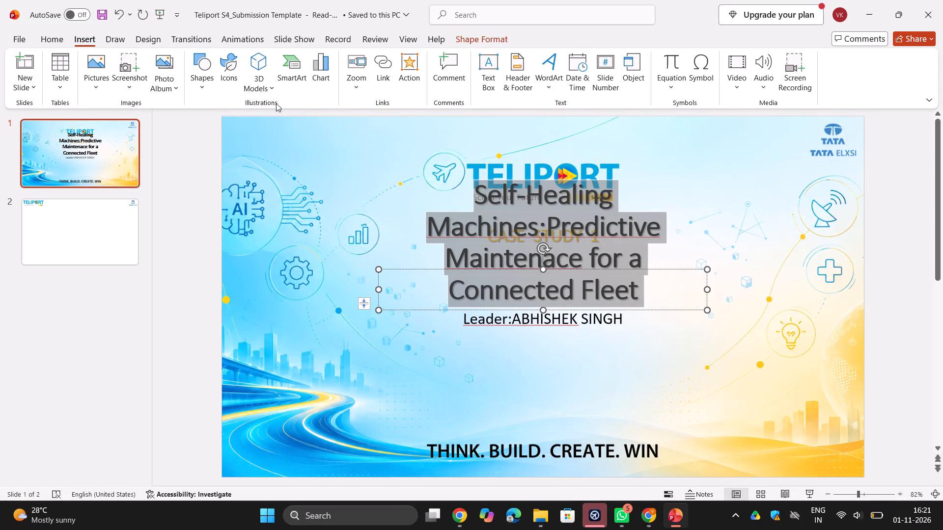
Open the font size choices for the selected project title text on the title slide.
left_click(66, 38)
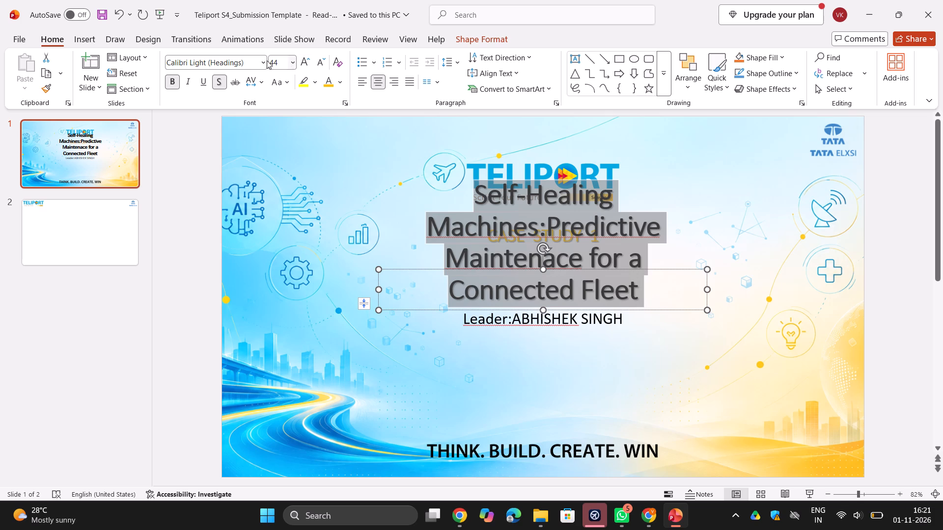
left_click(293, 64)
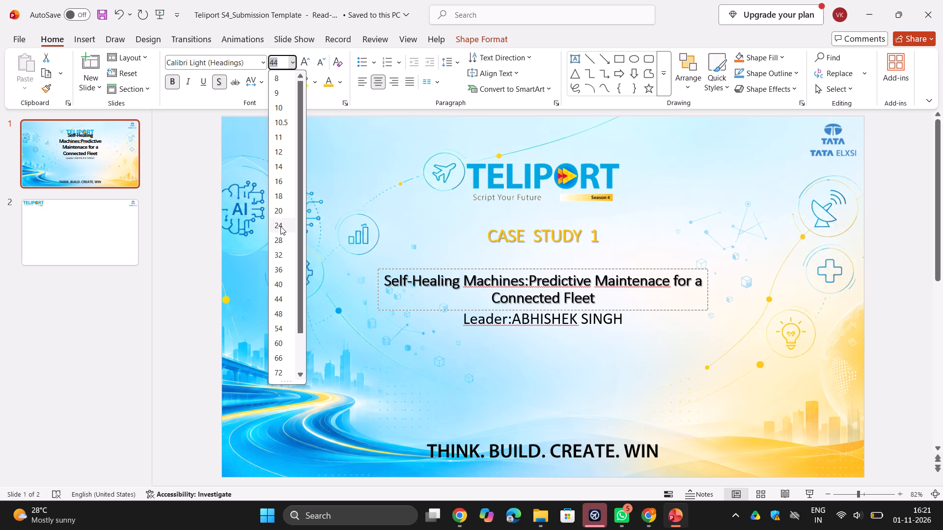
Switch to the Chrome browser window.
left_click(459, 517)
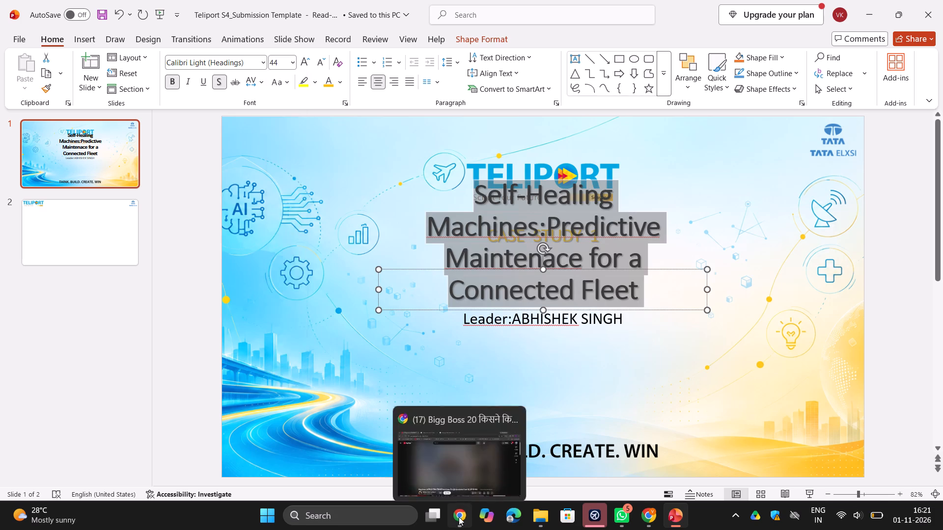
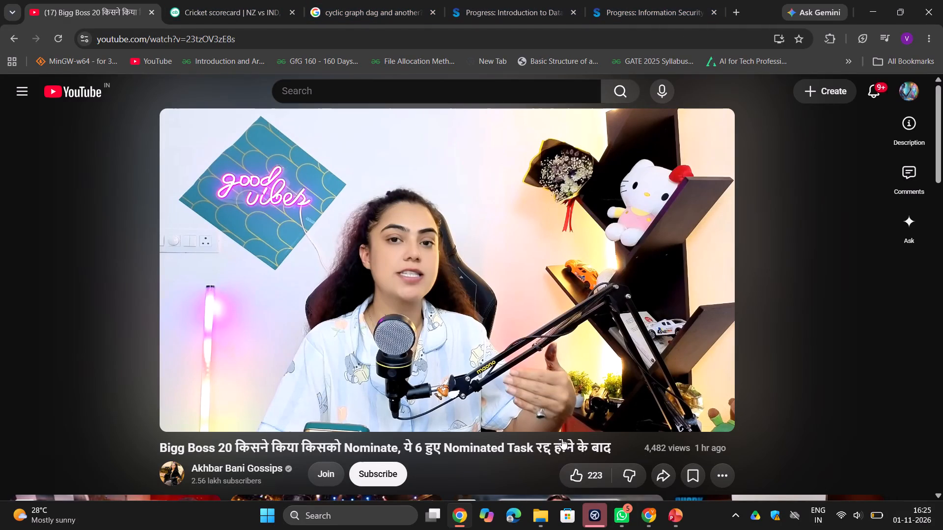
Switch back to the Teliport submission presentation in PowerPoint.
left_click(681, 443)
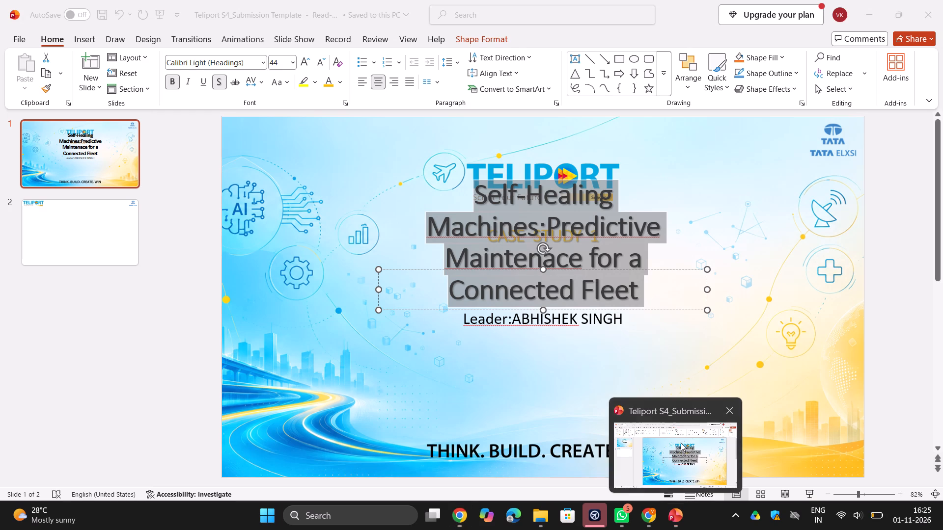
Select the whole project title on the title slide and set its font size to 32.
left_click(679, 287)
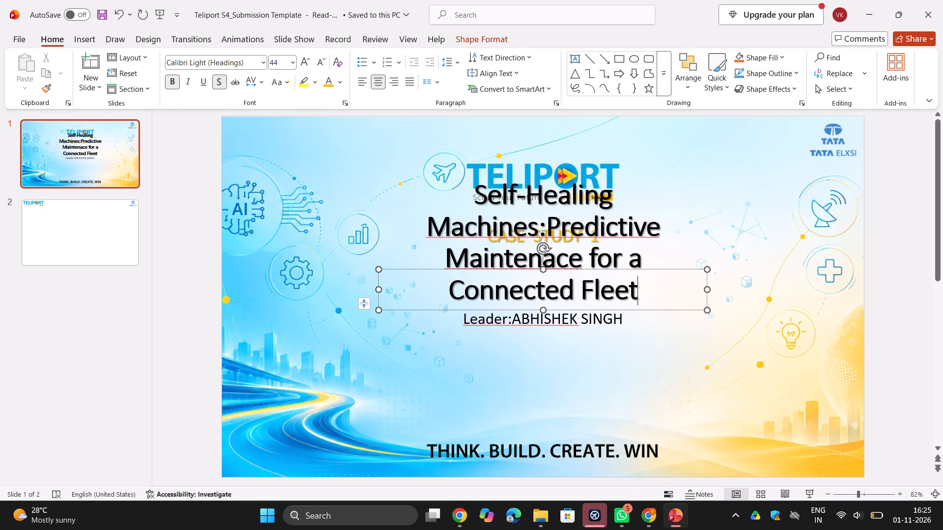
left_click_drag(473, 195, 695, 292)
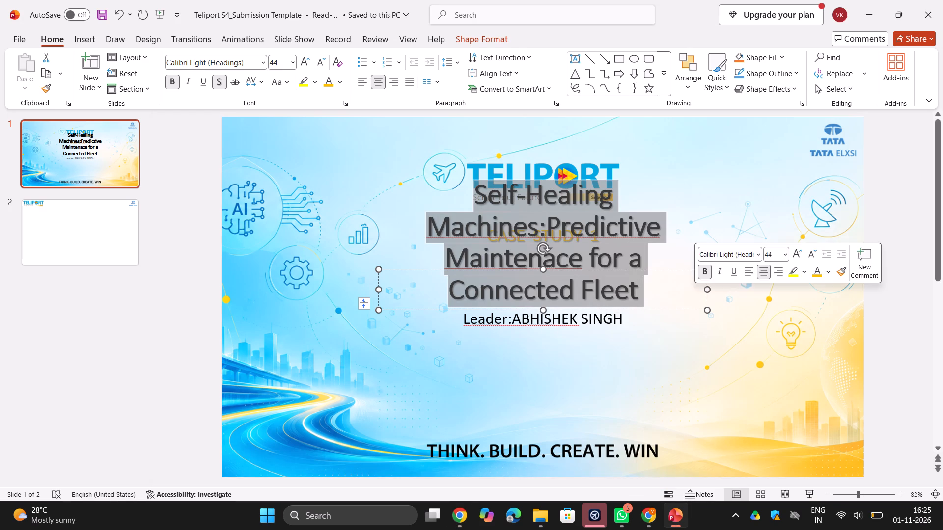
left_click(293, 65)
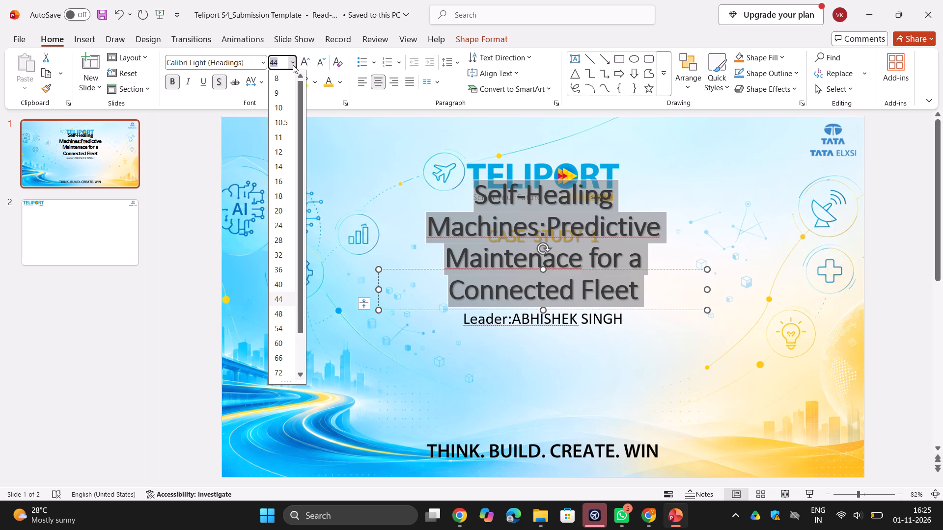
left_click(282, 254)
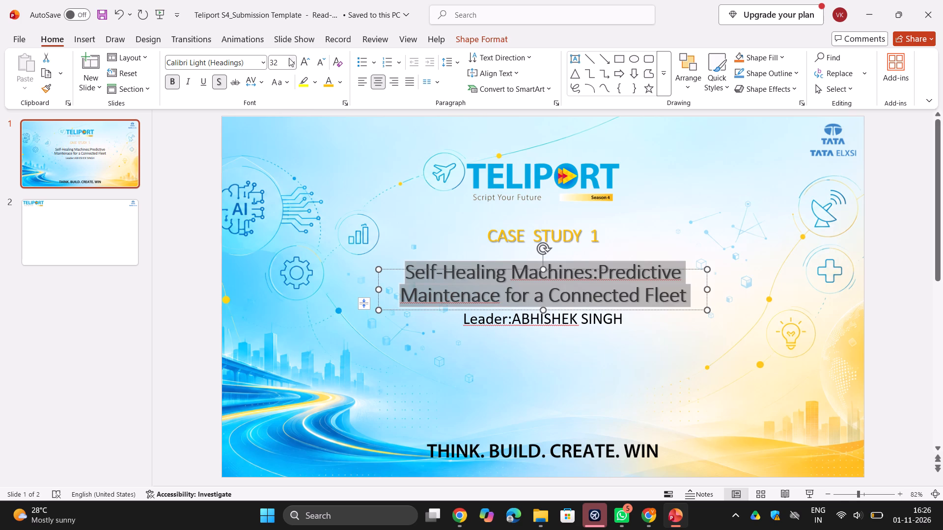
Compare smaller font sizes for the project title and set it to 24.
left_click(292, 64)
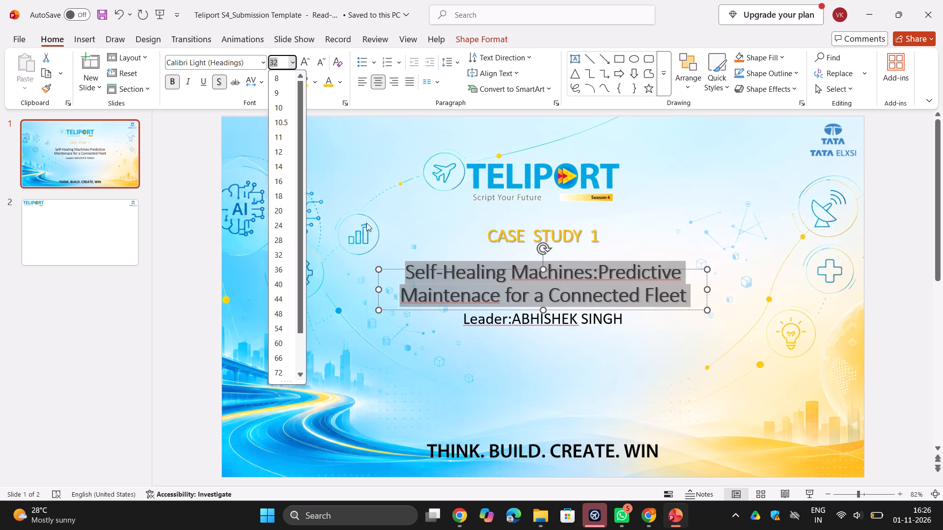
left_click_drag(277, 245, 279, 227)
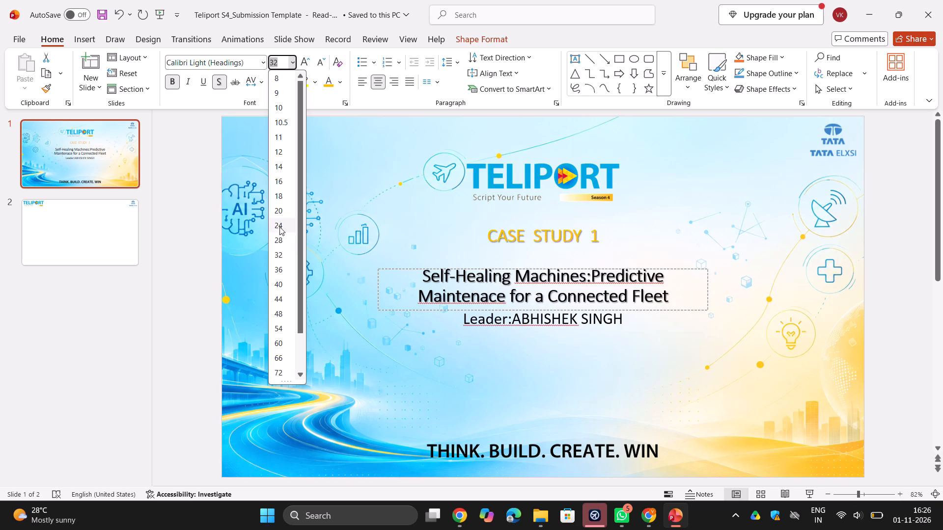
left_click_drag(279, 227, 279, 224)
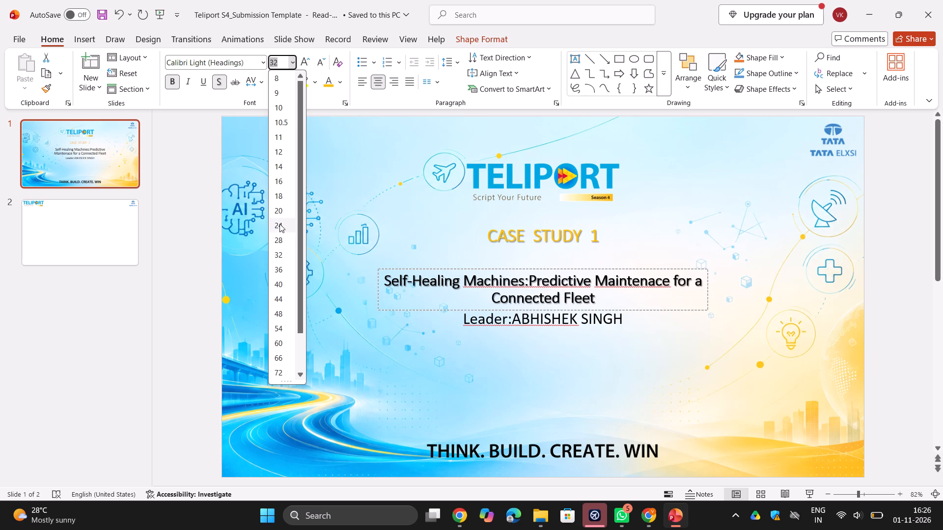
left_click_drag(279, 224, 278, 210)
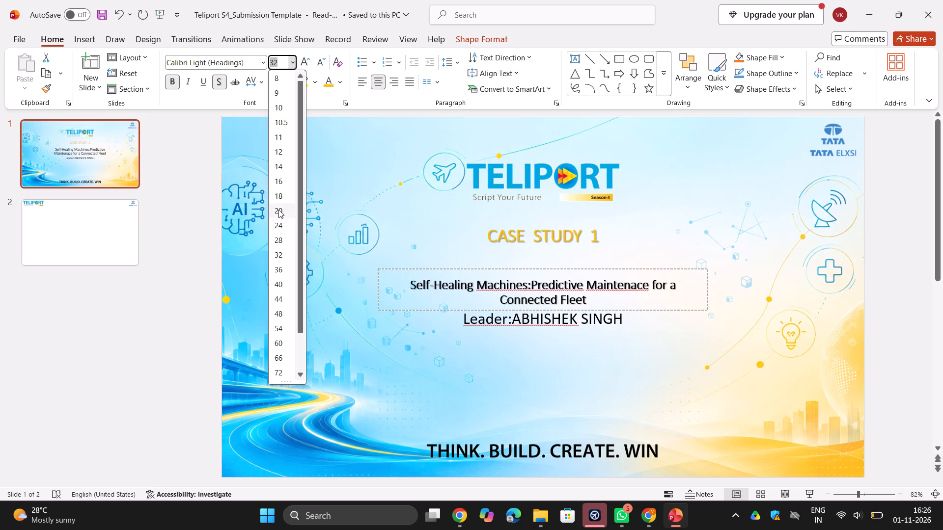
left_click_drag(278, 210, 280, 192)
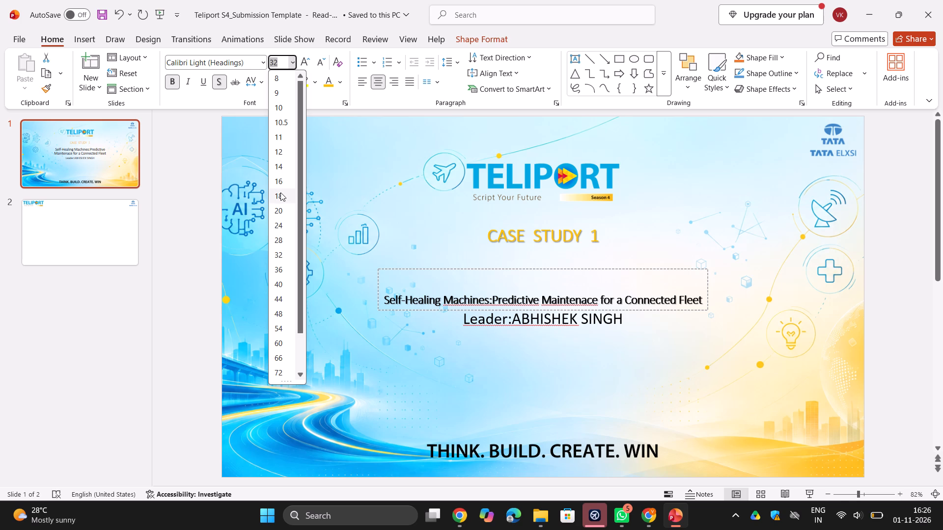
left_click_drag(280, 192, 279, 224)
left_click(279, 224)
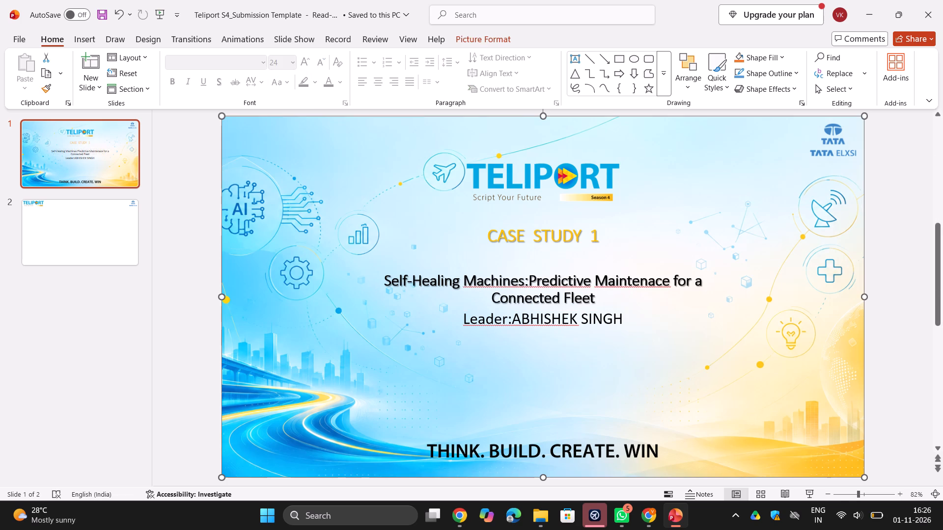
Break the project title before "for" so that "for a Connected Fleet" starts the second line.
left_click(675, 280)
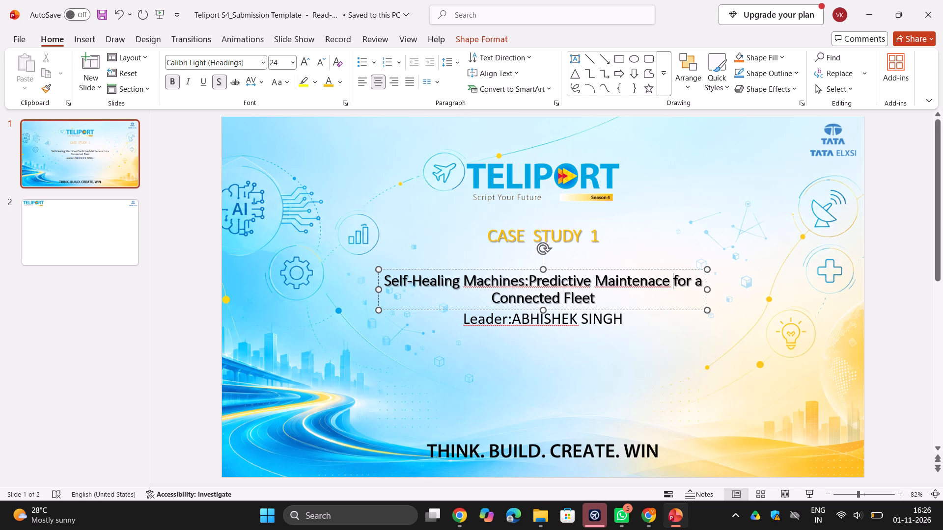
key("Return")
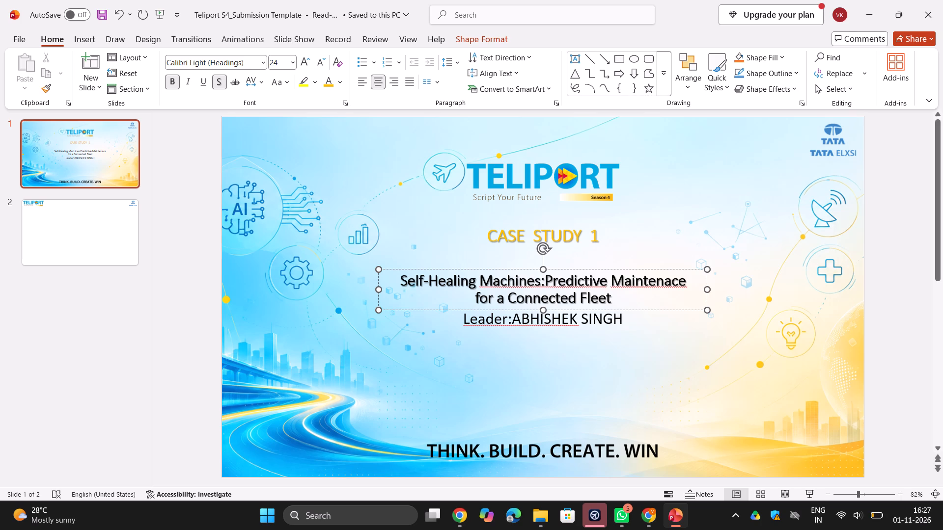
Delete the entire team leader line from the subtitle placeholder on the title slide.
left_click(629, 322)
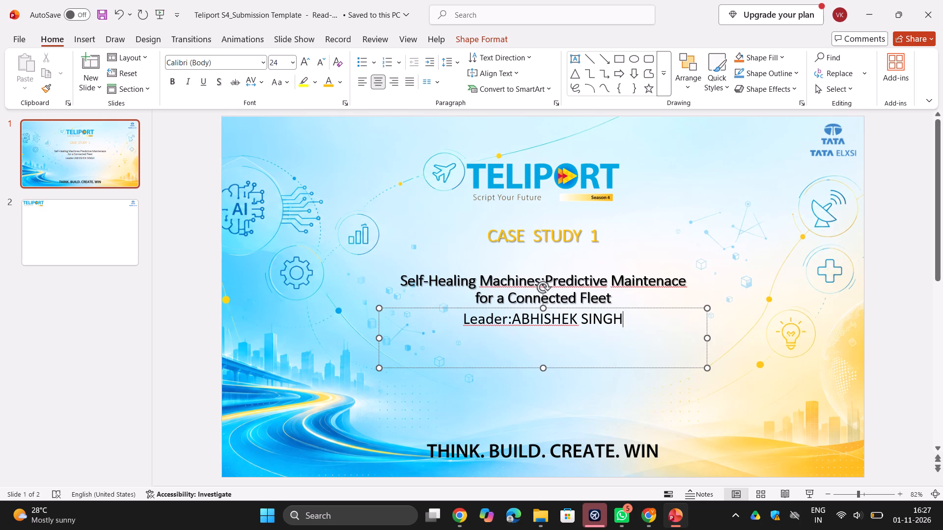
key("BackSpace")
key("BackSpace")
key("BackSpace")
key("BackSpace")
key("BackSpace")
key("BackSpace")
key("BackSpace")
key("BackSpace")
key("BackSpace")
key("BackSpace")
key("BackSpace")
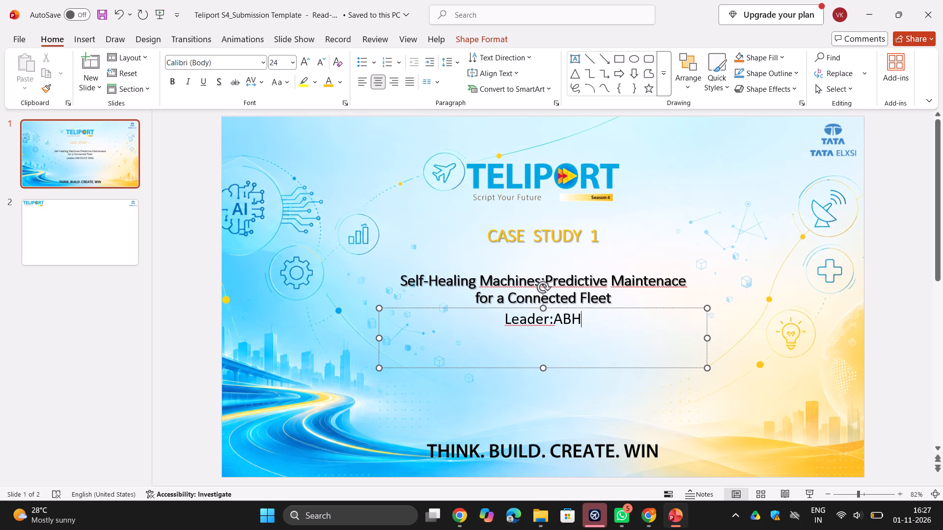
key("BackSpace")
key("BackSpace")
key("BackSpace")
key("BackSpace")
key("BackSpace")
key("BackSpace")
key("BackSpace")
key("BackSpace")
key("BackSpace")
key("BackSpace")
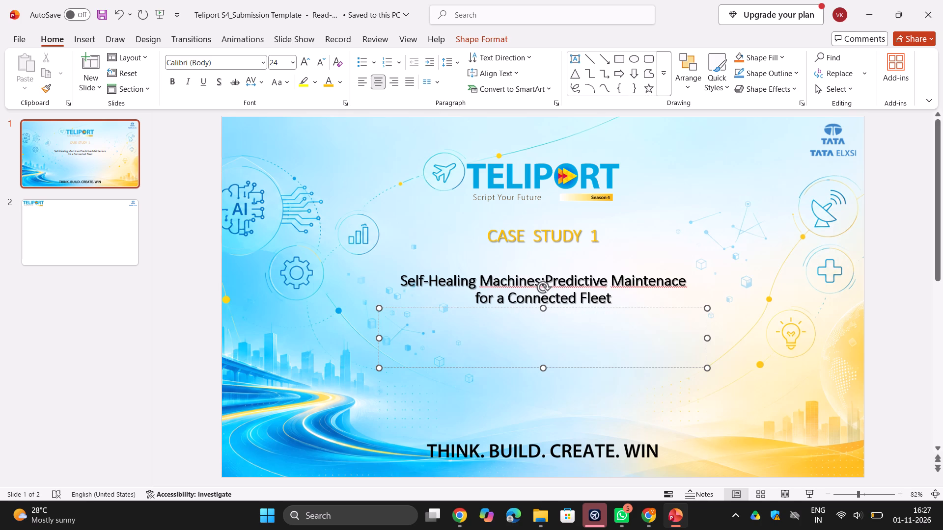
left_click(426, 229)
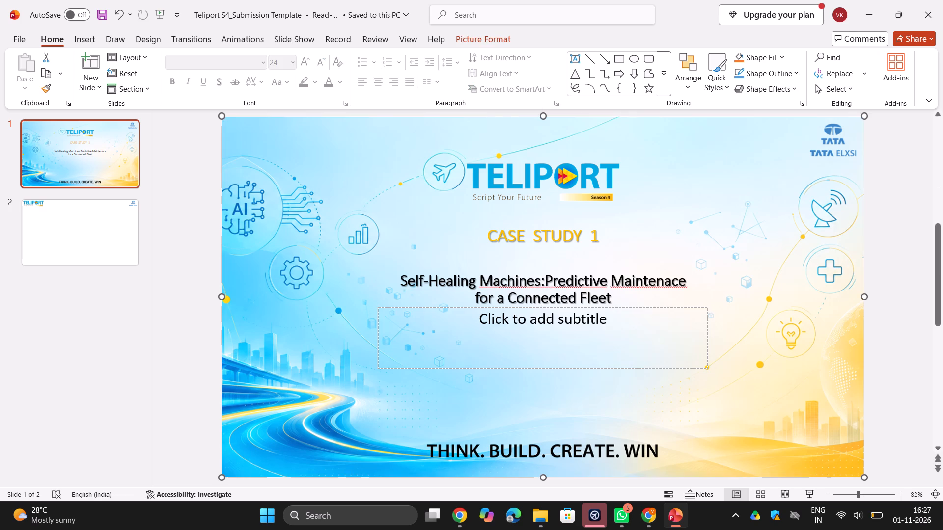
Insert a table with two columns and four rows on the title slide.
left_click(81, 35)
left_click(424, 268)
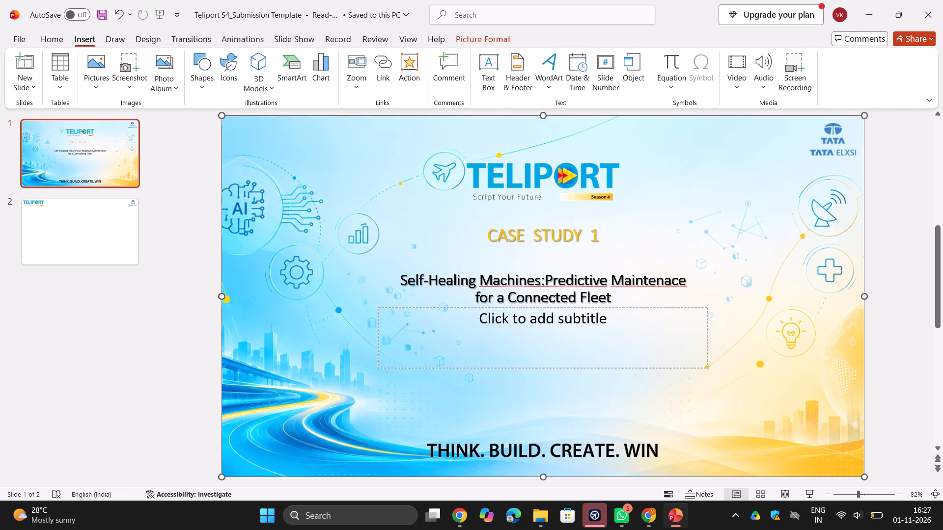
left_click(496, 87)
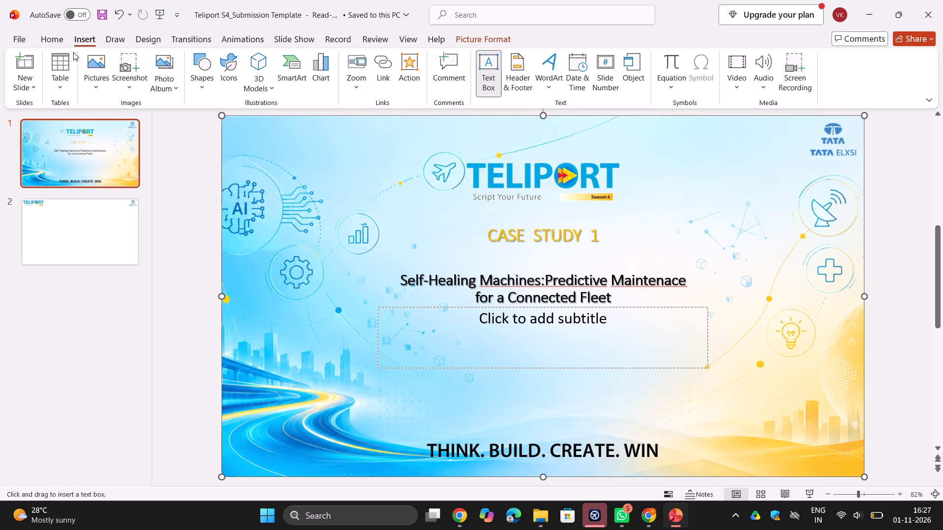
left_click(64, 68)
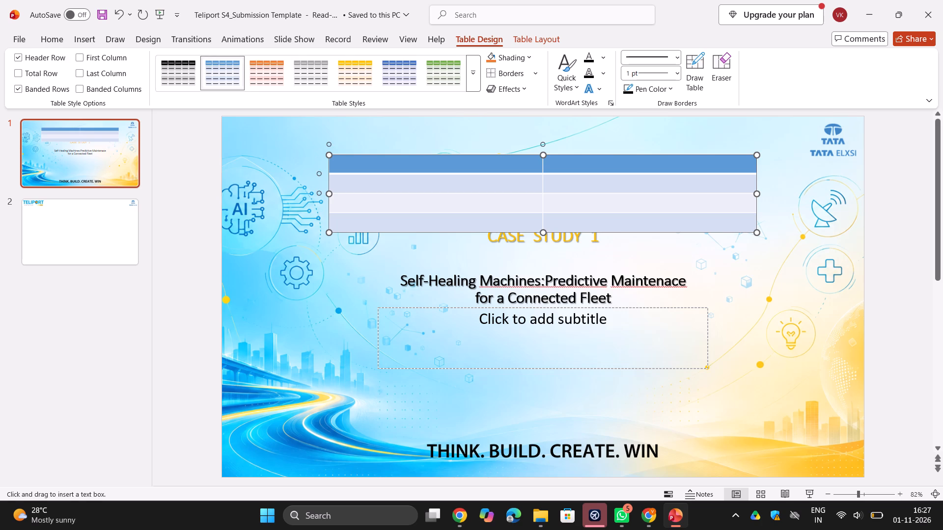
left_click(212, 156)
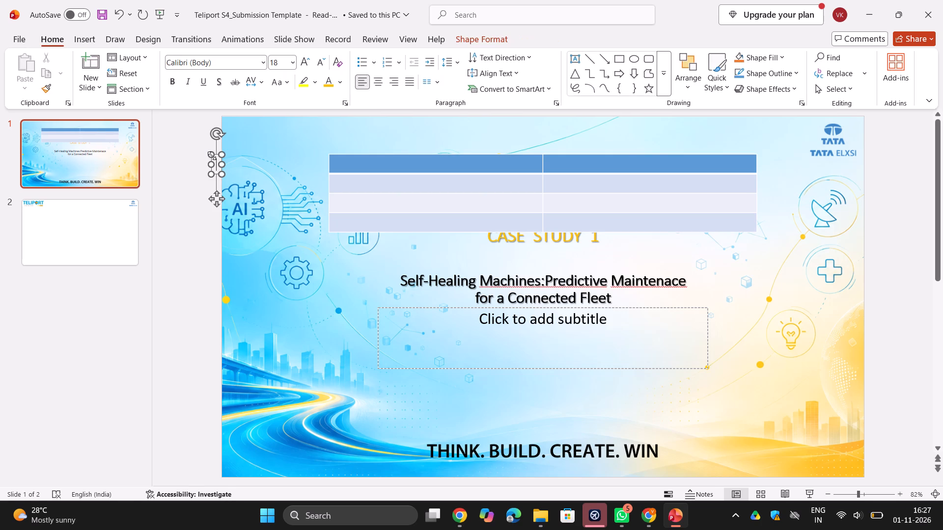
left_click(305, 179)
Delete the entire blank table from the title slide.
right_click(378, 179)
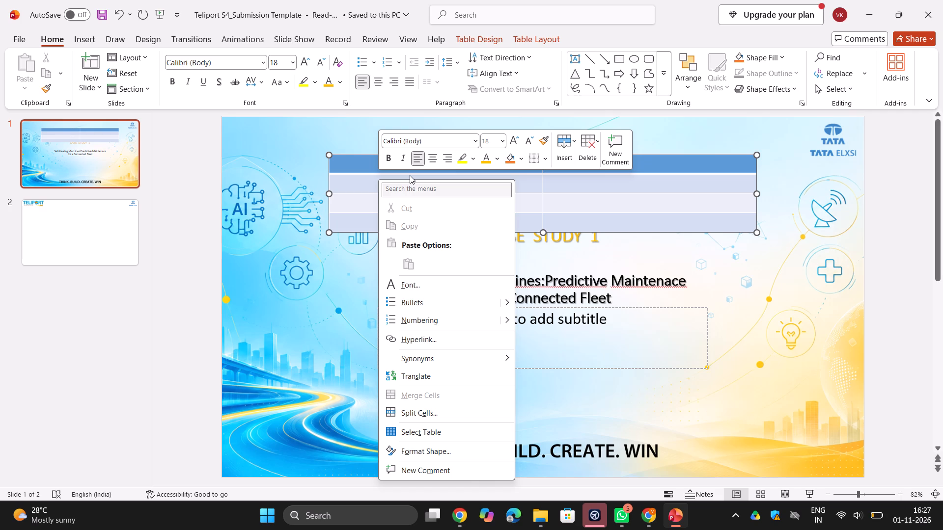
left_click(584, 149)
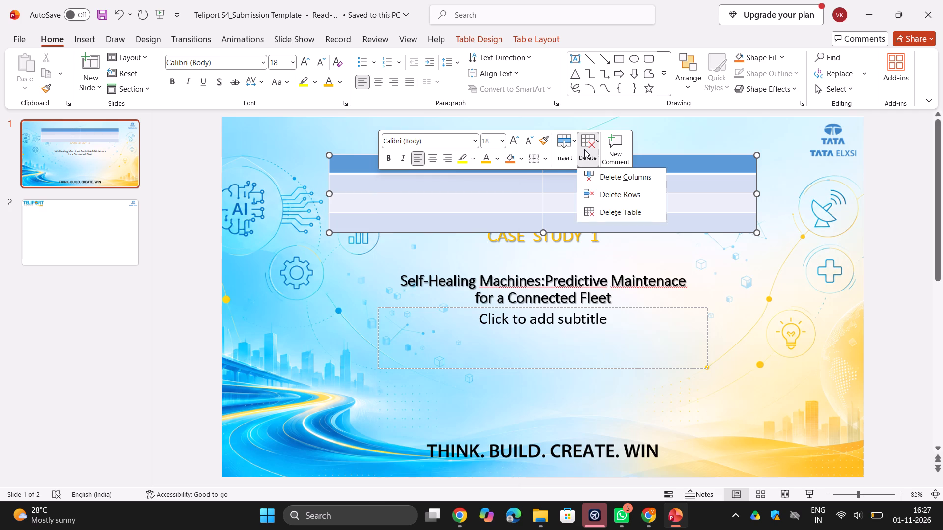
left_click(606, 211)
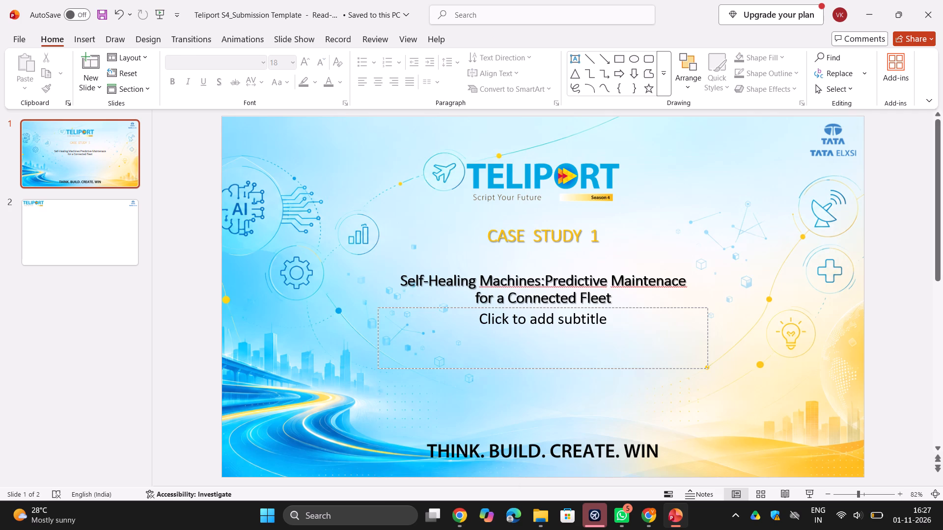
Draw a rectangle about 22.7 cm wide and 10 cm high below the Teliport logo, covering the heading, project title and subtitle.
left_click(92, 38)
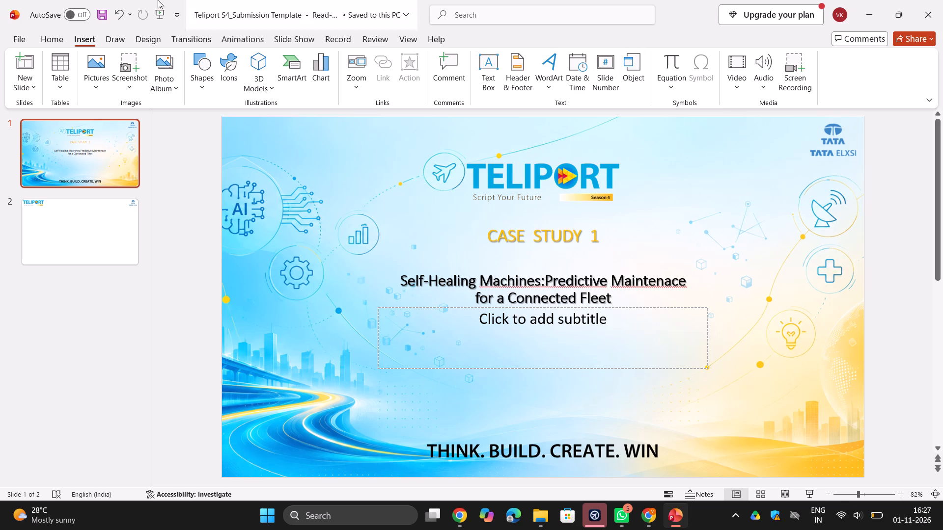
left_click(58, 38)
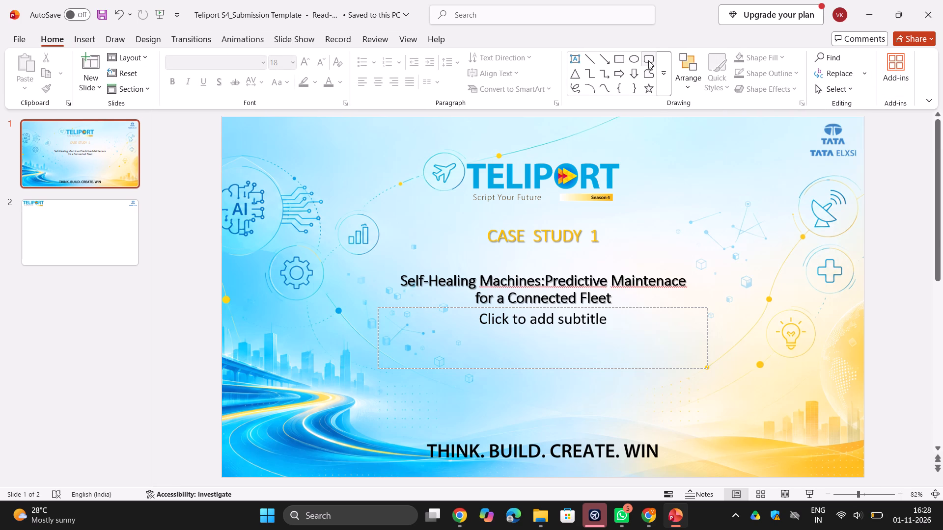
left_click(624, 58)
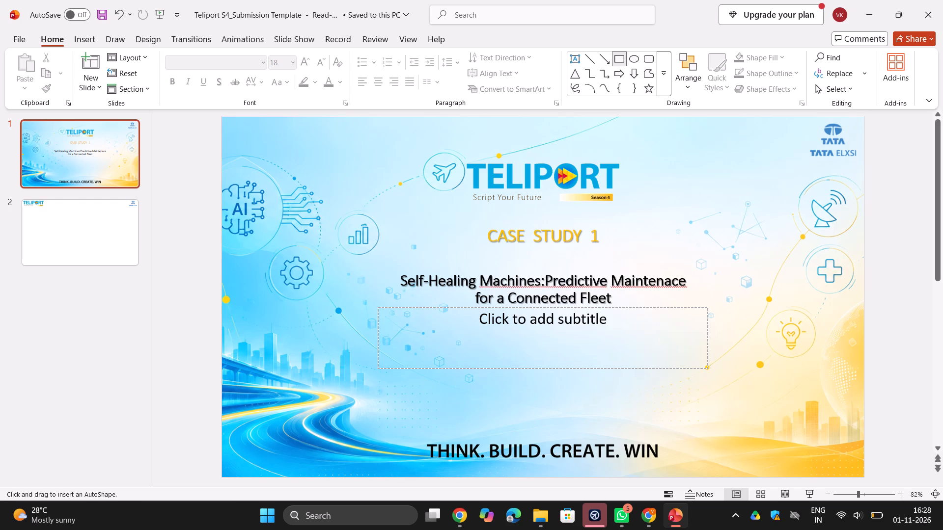
left_click_drag(349, 219, 402, 255)
left_click_drag(402, 255, 776, 401)
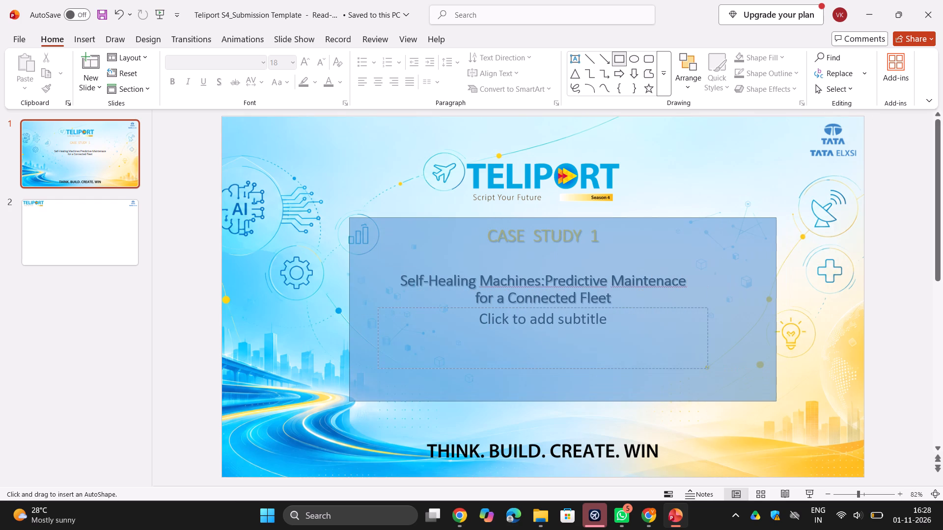
left_click_drag(776, 401, 780, 397)
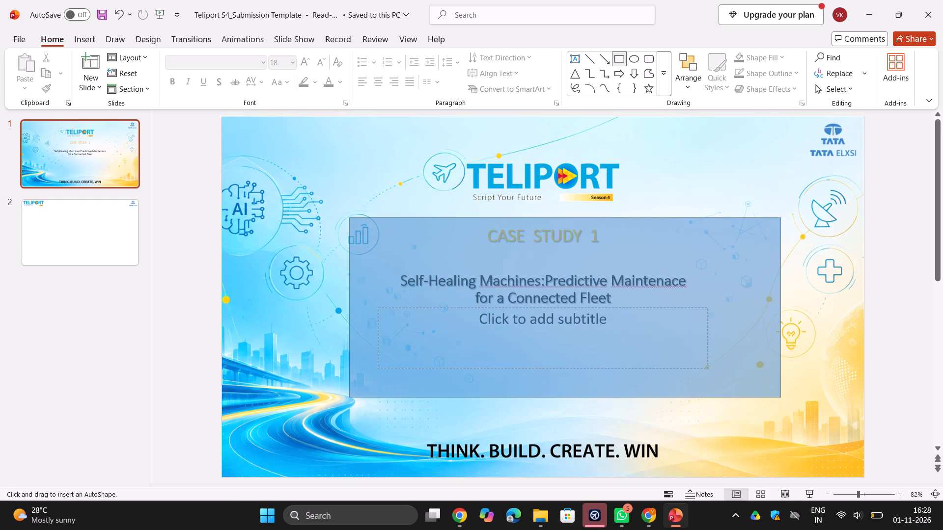
left_click_drag(780, 397, 780, 406)
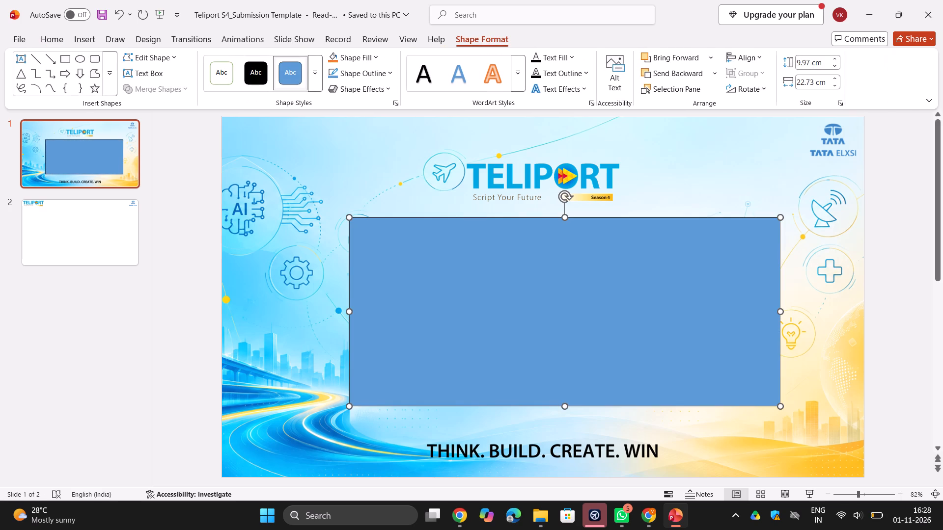
Apply the white-filled preset style with a thin green outline to the rectangle.
left_click(218, 78)
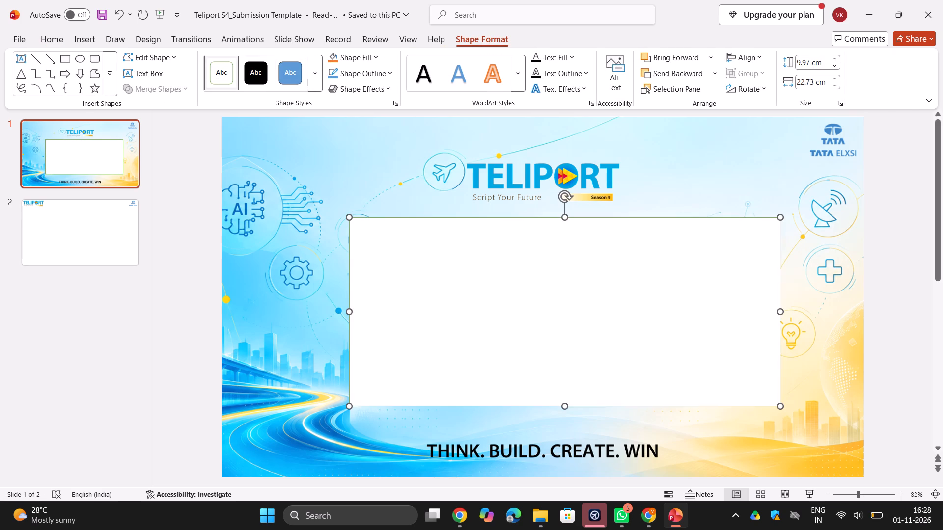
Enter the heading "CASE STUDY 1" inside the white rectangle on the title slide.
left_click(537, 231)
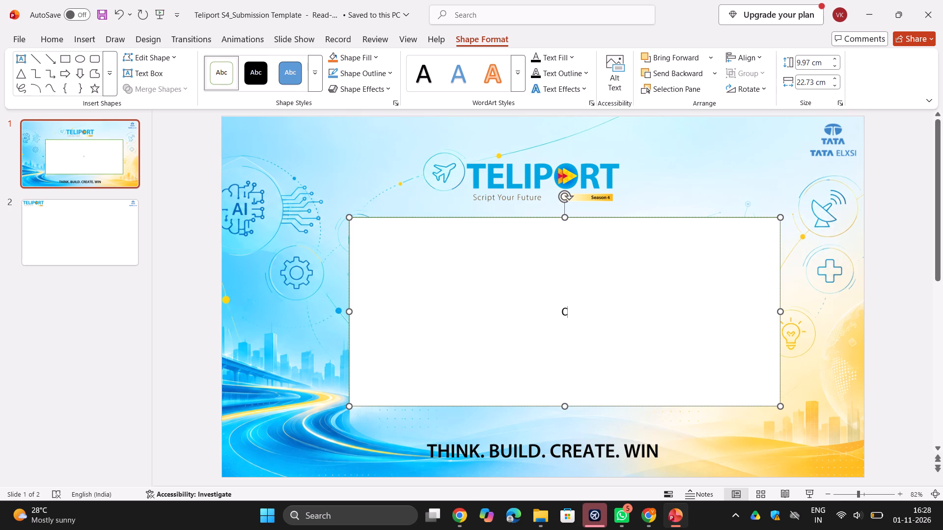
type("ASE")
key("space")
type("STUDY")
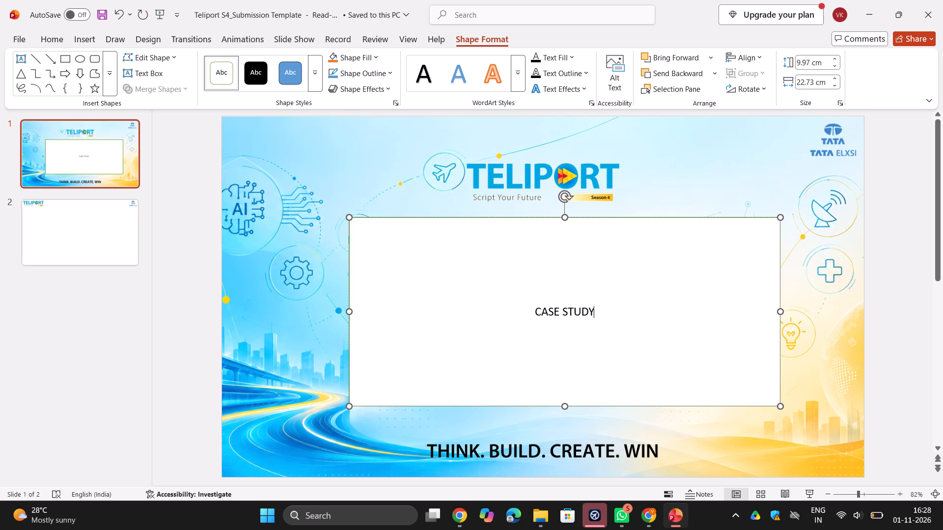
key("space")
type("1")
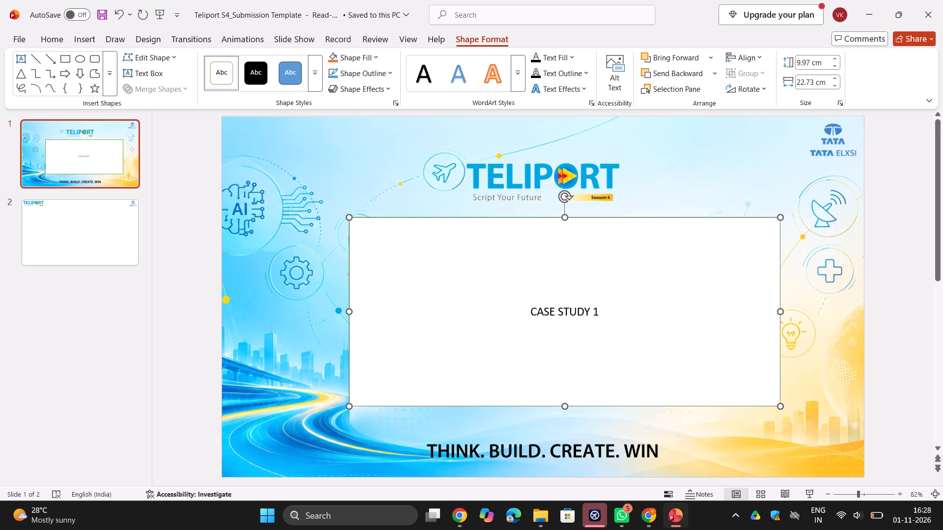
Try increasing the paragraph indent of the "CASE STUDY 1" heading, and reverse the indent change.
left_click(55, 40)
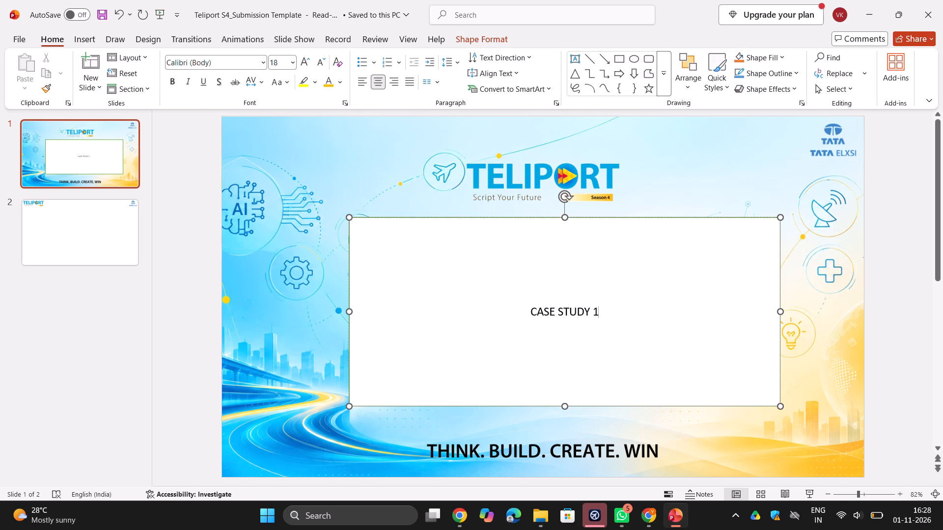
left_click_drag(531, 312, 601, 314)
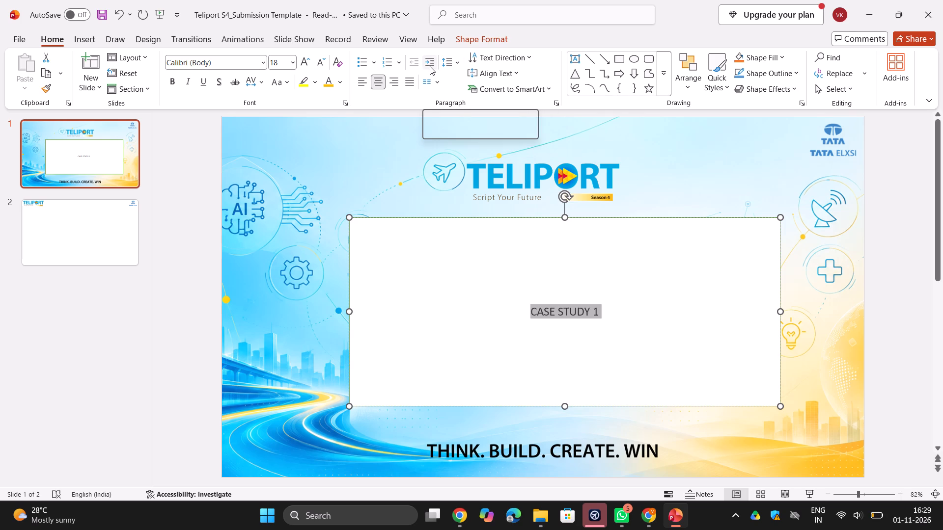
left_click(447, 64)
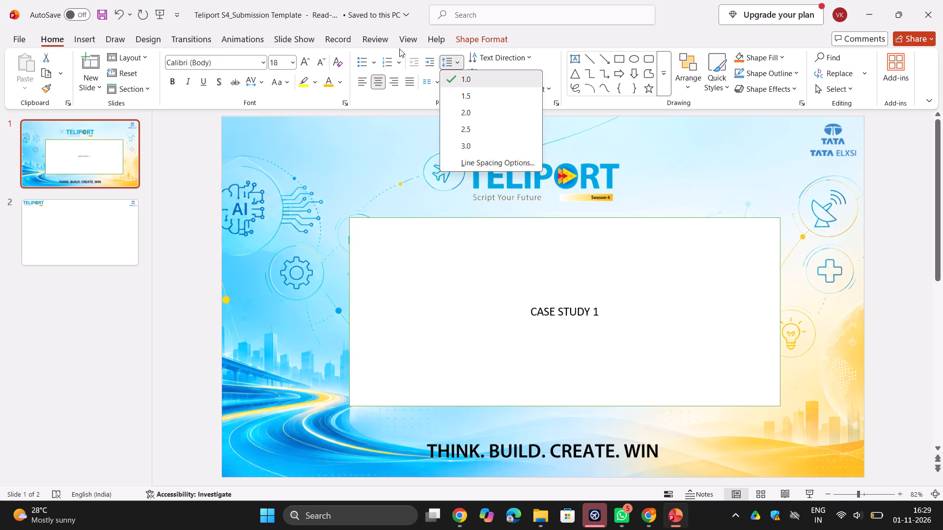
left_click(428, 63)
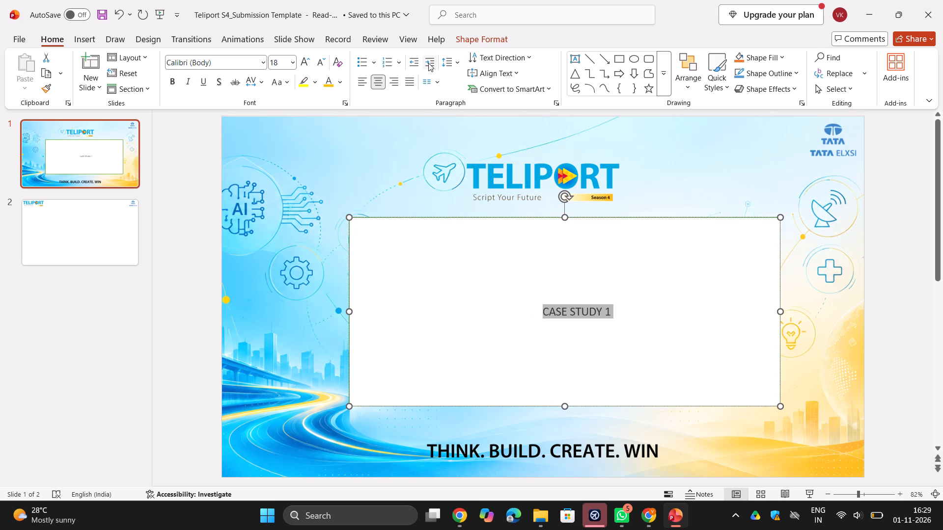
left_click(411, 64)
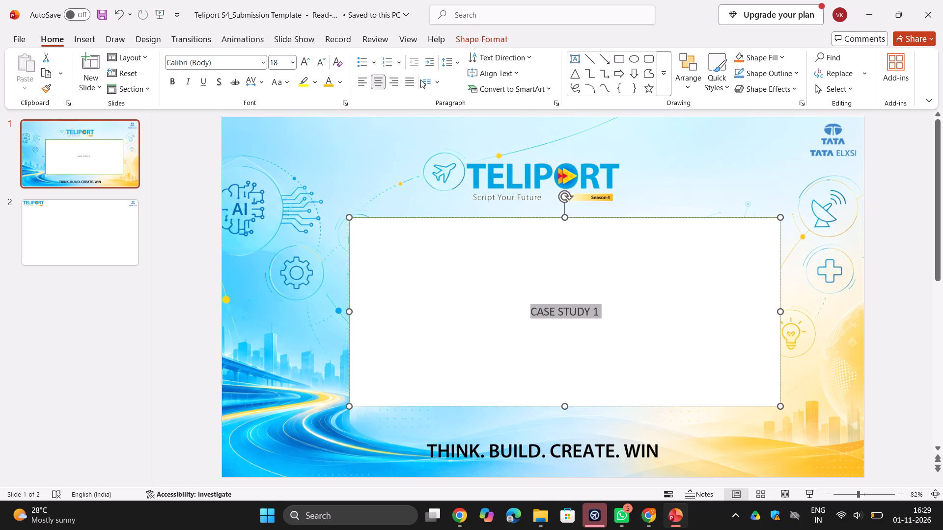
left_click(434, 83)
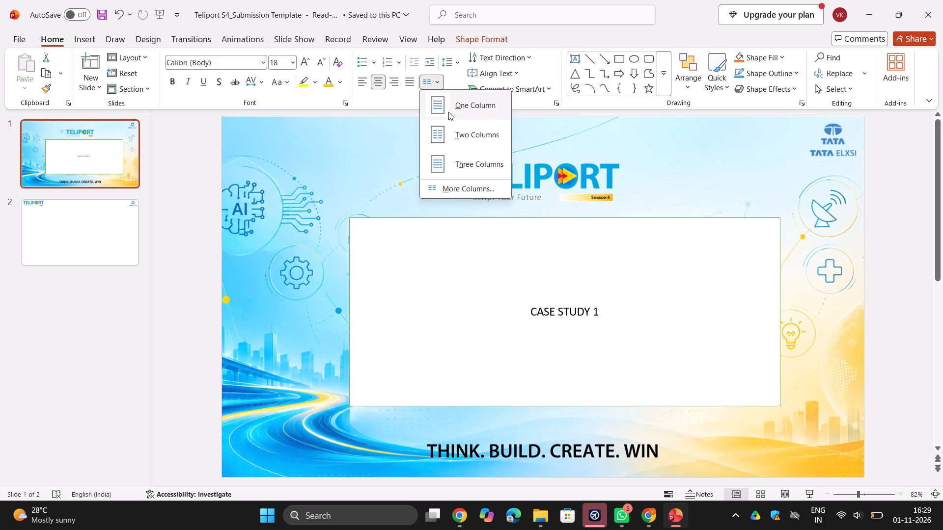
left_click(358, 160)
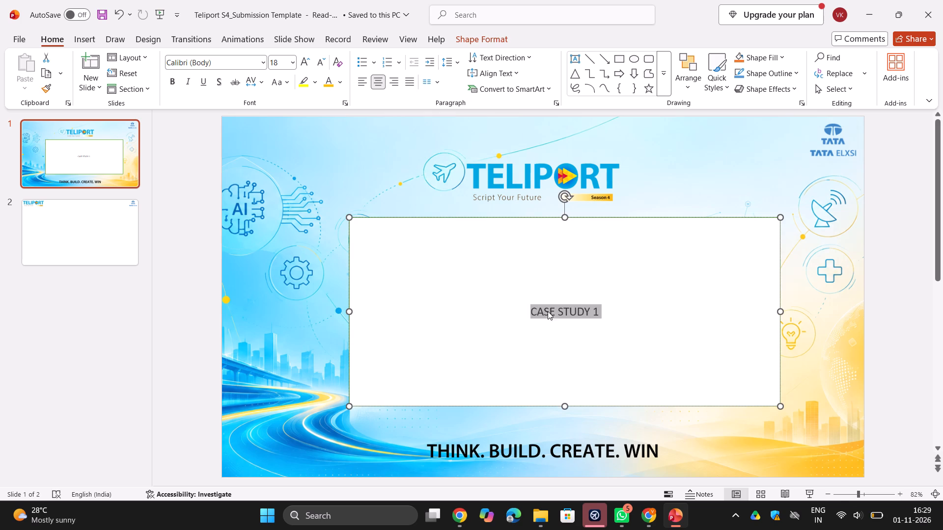
Set the font colour of the "CASE STUDY 1" heading to the golden-orange standard colour.
left_click(552, 312)
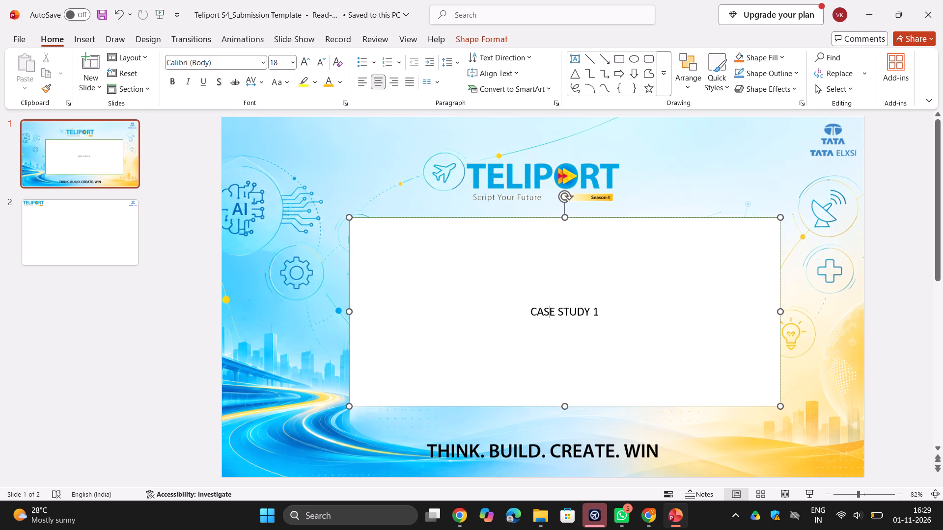
left_click_drag(530, 310, 601, 313)
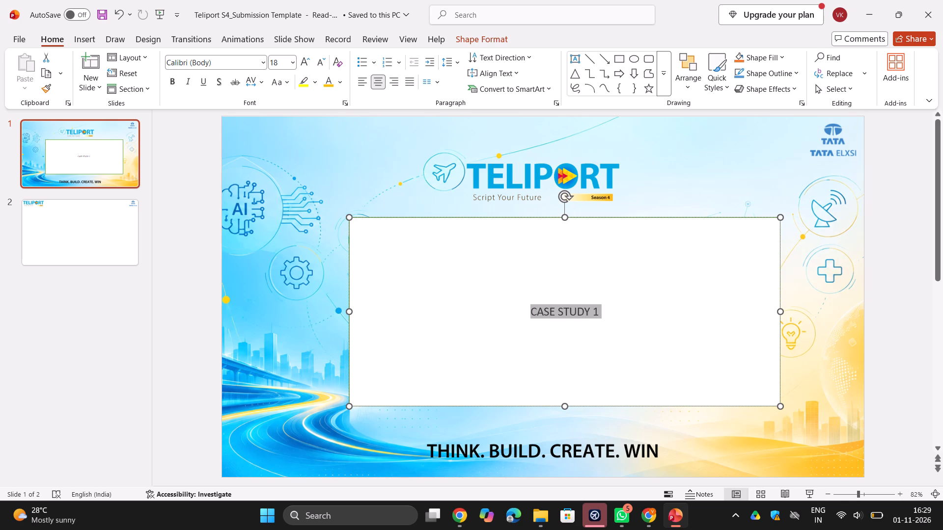
left_click(313, 83)
left_click(340, 84)
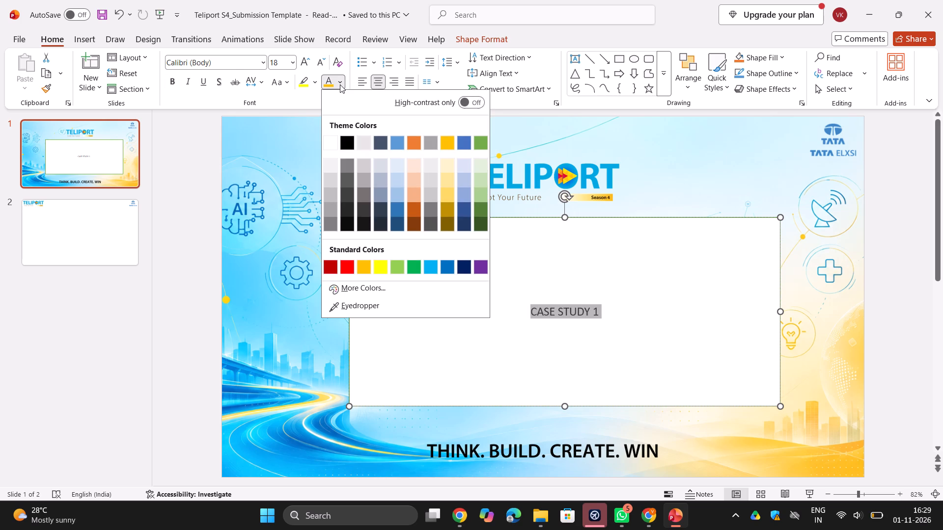
left_click(363, 267)
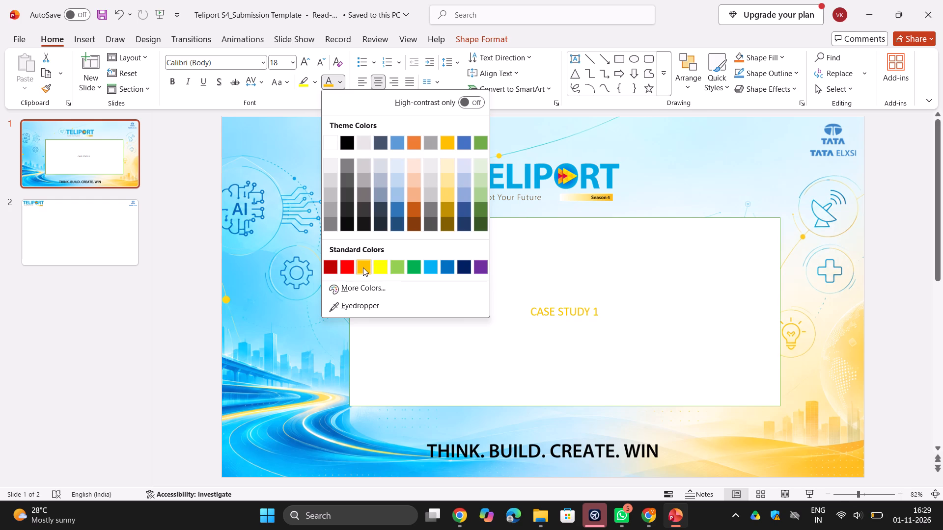
left_click(533, 302)
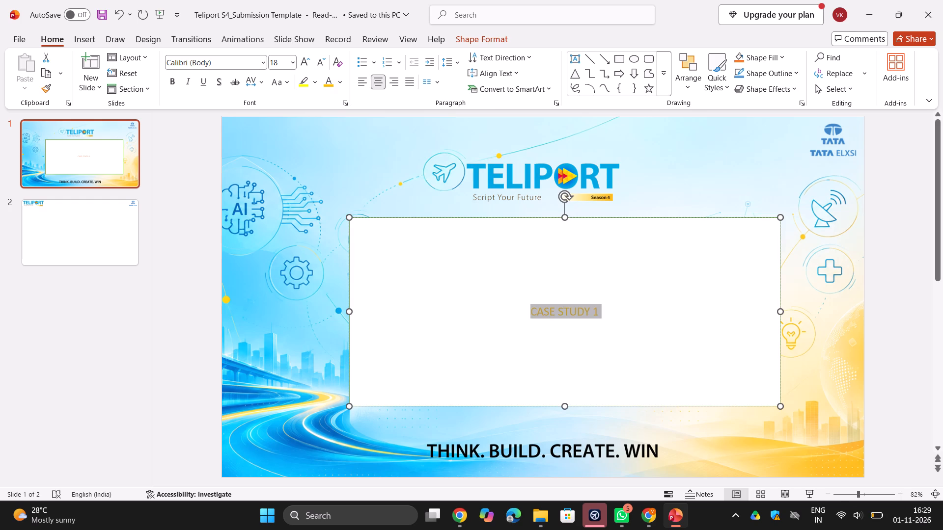
Leave a blank line below the "CASE STUDY 1" heading and start the project title with "Self-Healing Machines:".
left_click(605, 314)
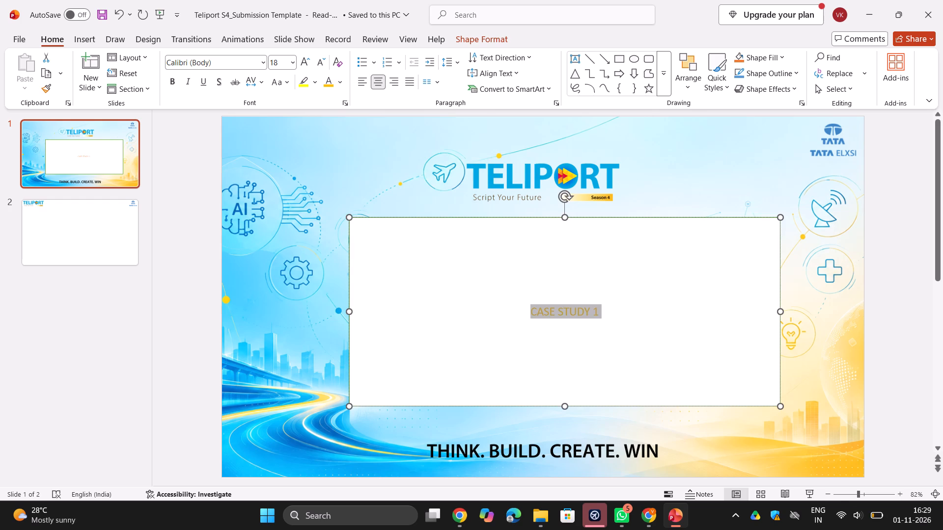
left_click(598, 312)
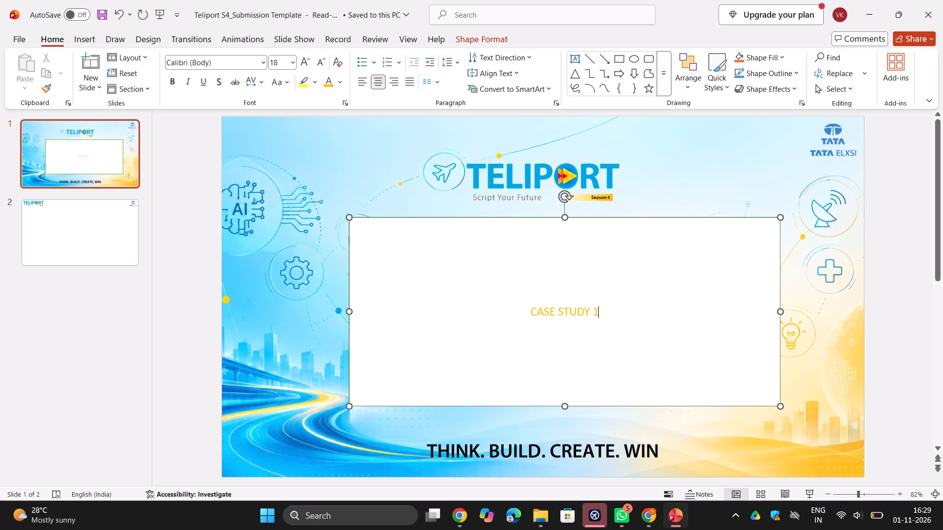
key("Return")
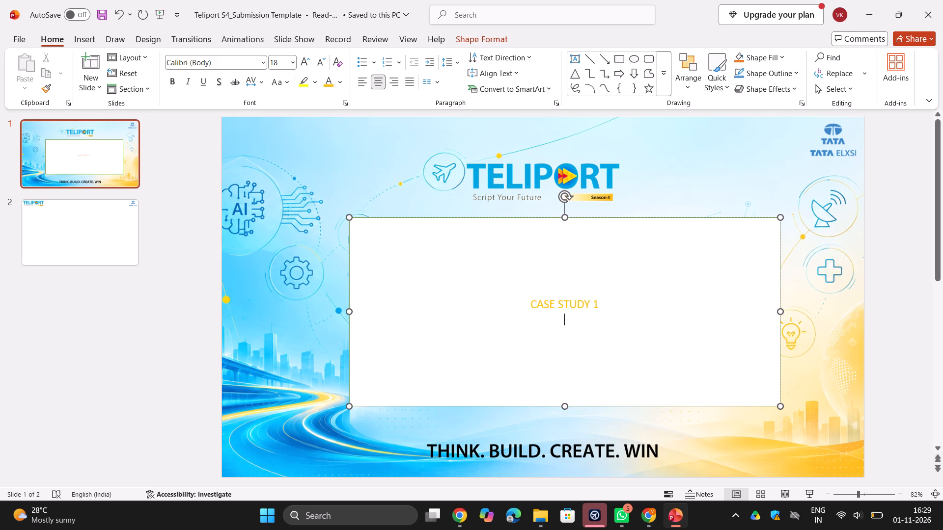
key("Return")
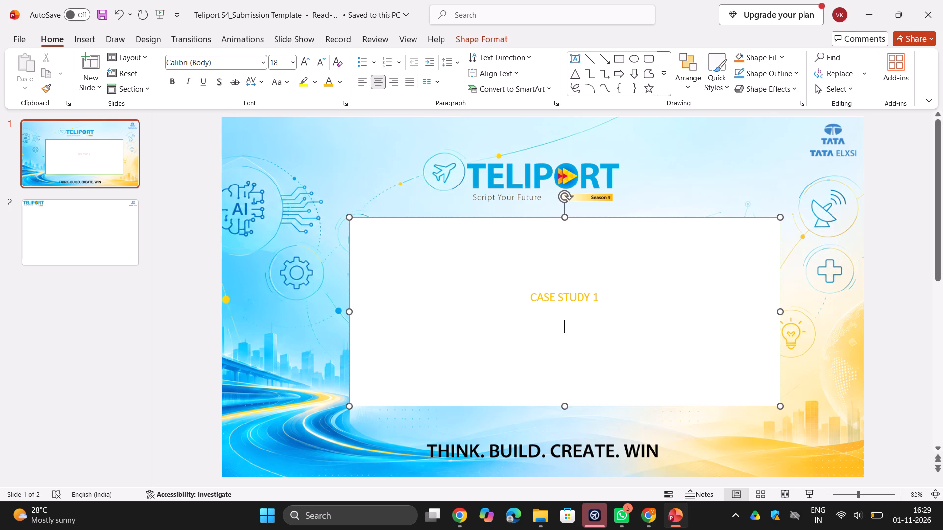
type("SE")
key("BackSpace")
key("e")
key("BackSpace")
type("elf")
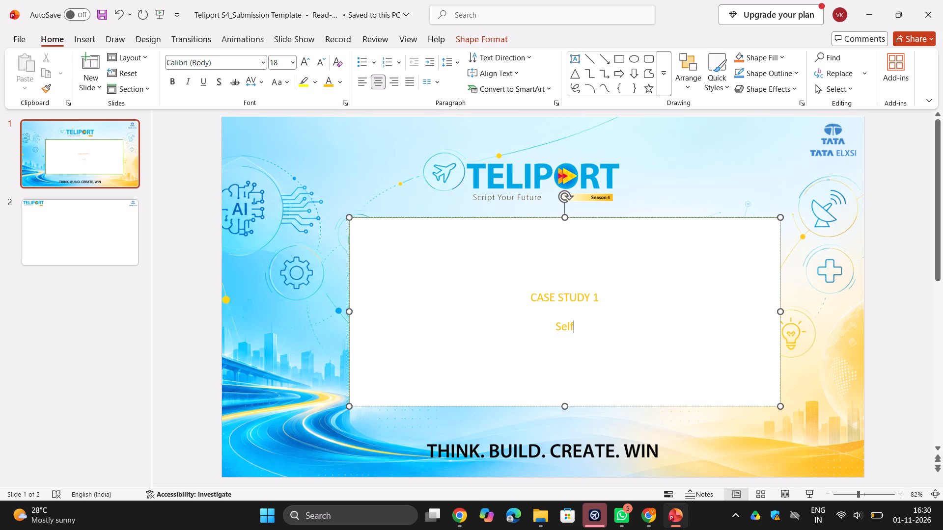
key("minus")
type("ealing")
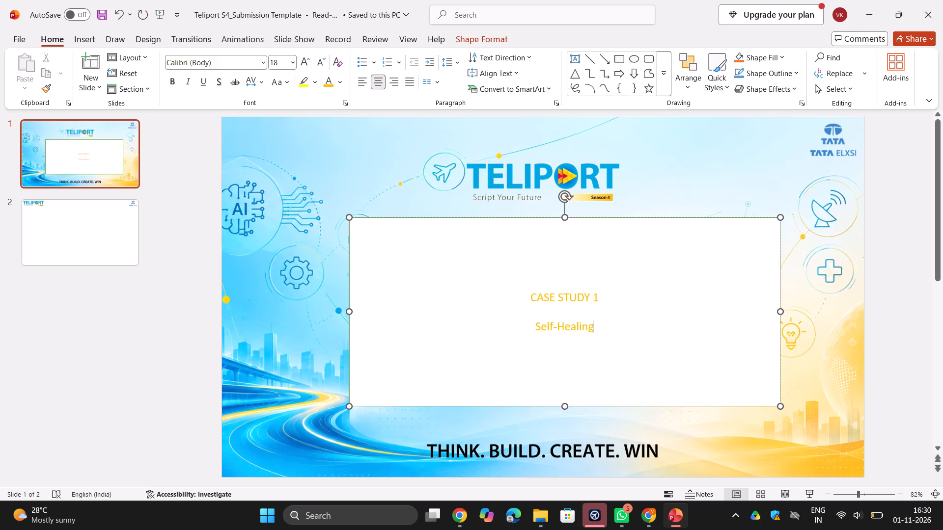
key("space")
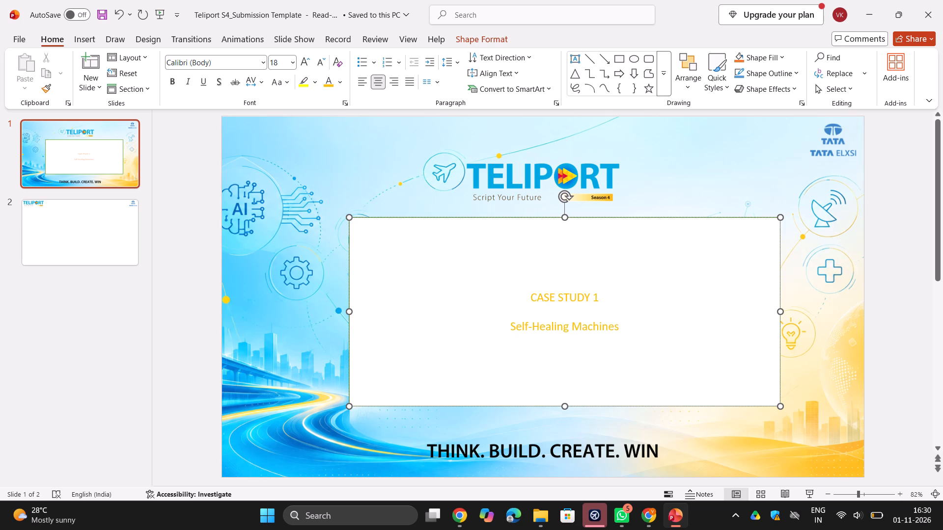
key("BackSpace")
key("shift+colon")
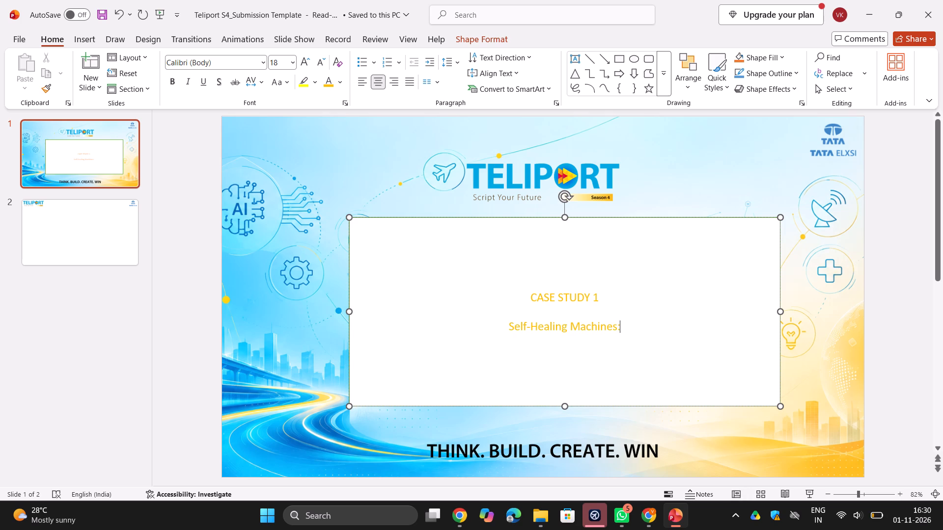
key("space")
Complete the project title line with "Predictive Maintenance for a Connected Fleet".
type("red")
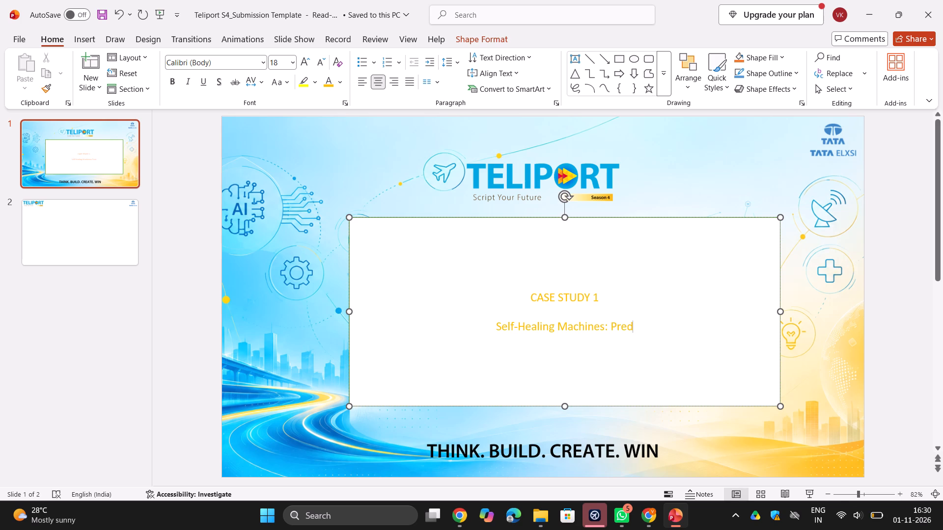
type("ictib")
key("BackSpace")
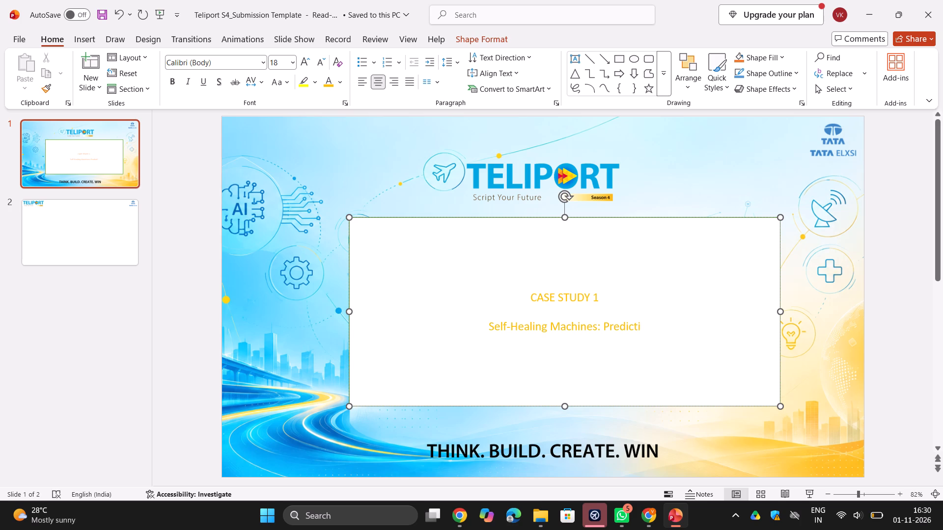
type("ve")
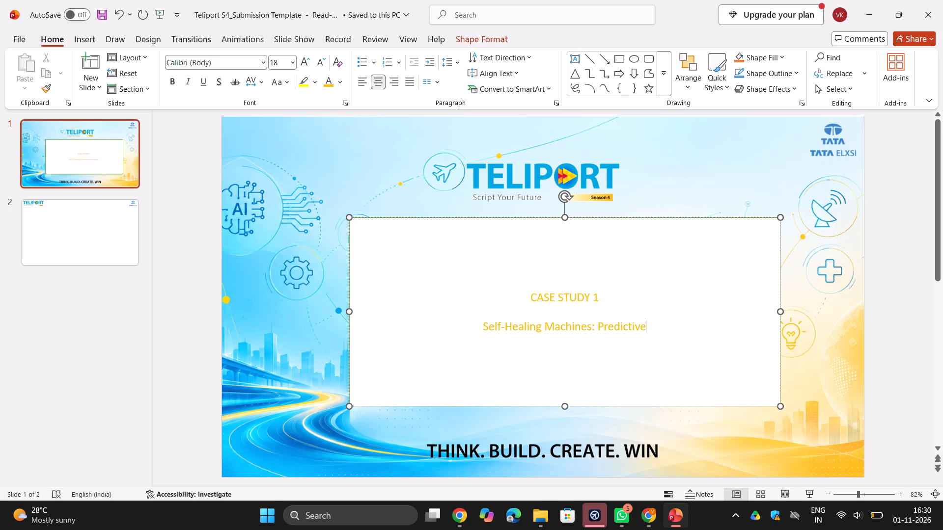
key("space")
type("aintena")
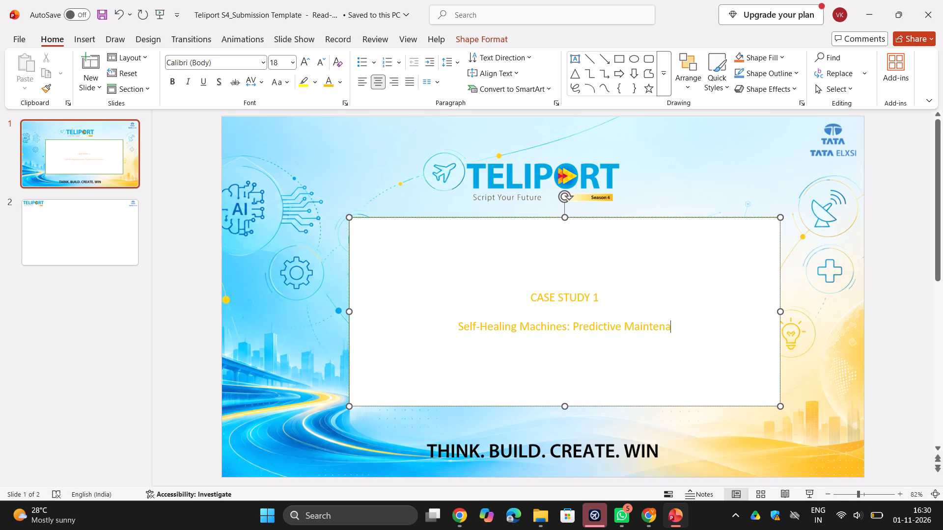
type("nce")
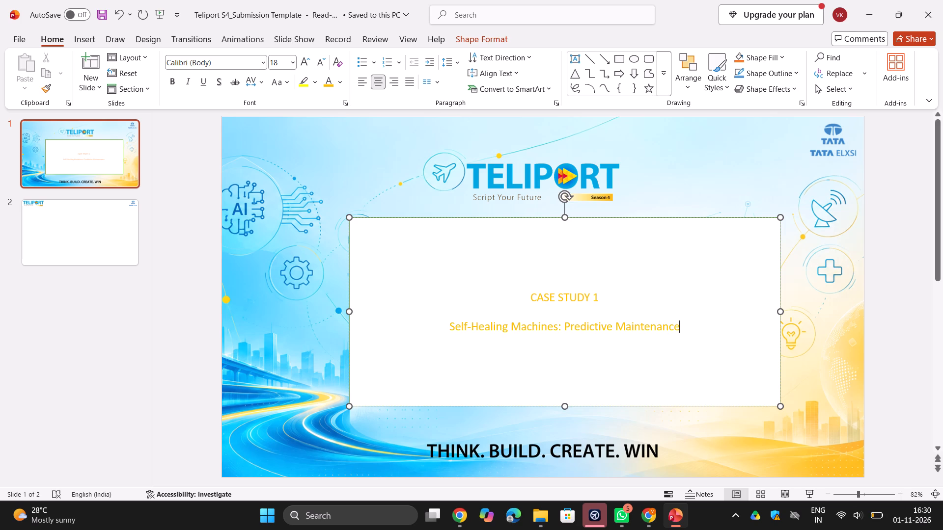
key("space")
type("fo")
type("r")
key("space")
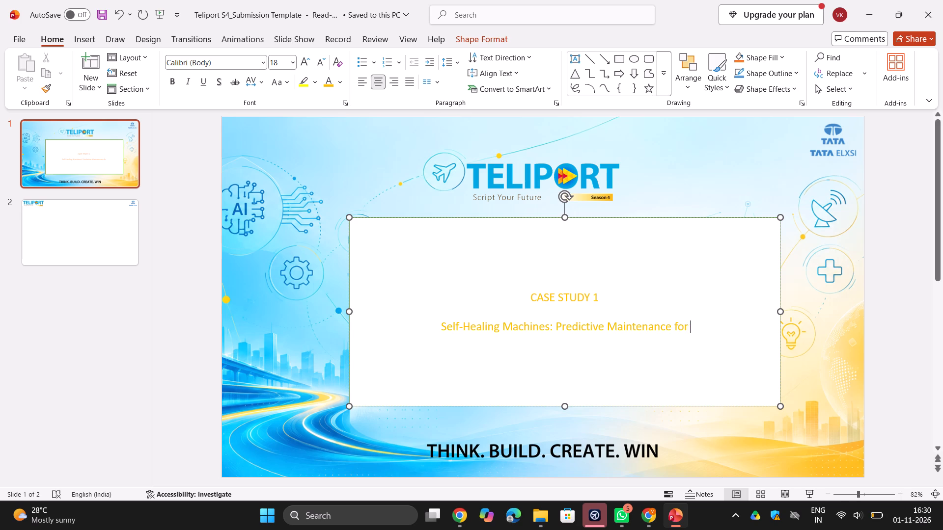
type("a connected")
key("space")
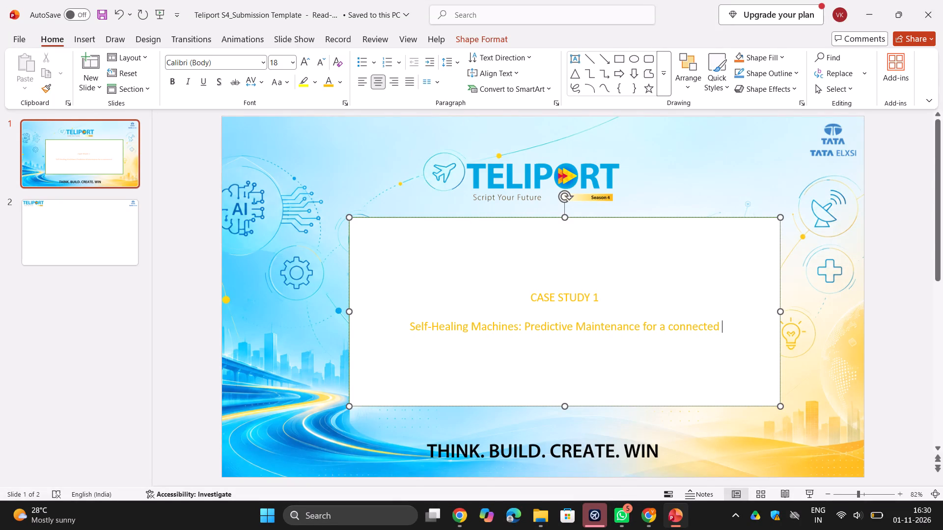
left_click(674, 327)
key("BackSpace")
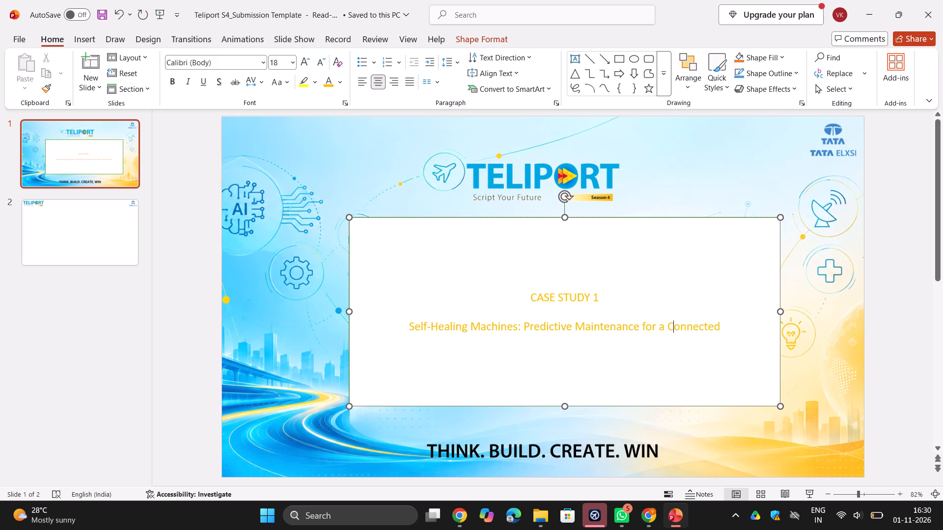
left_click(723, 320)
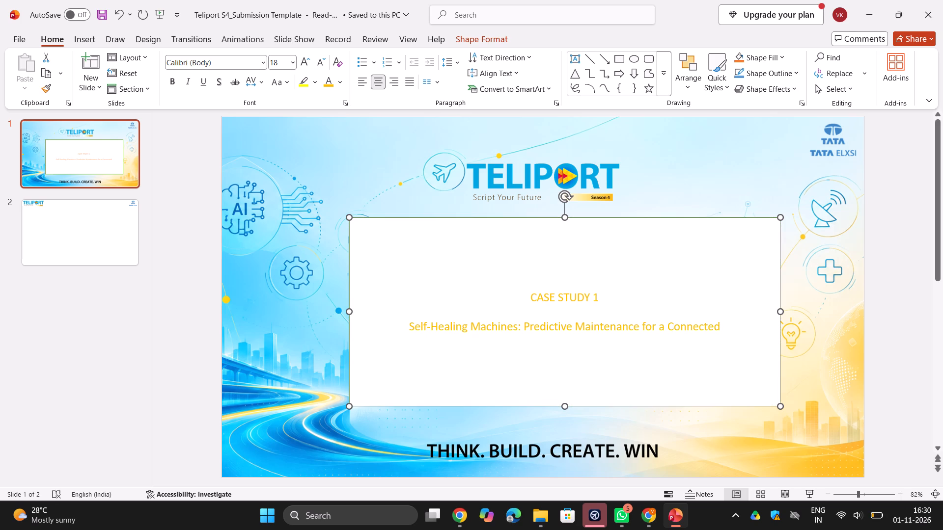
double_click(725, 324)
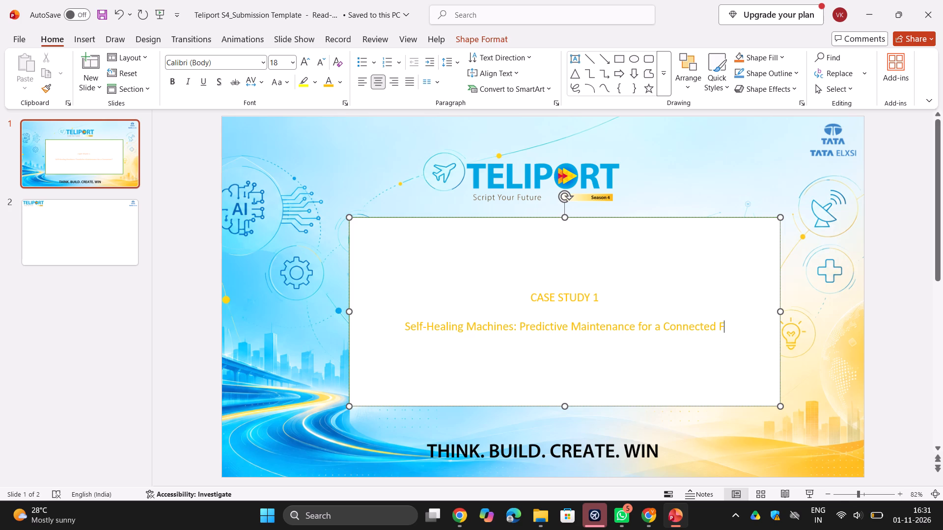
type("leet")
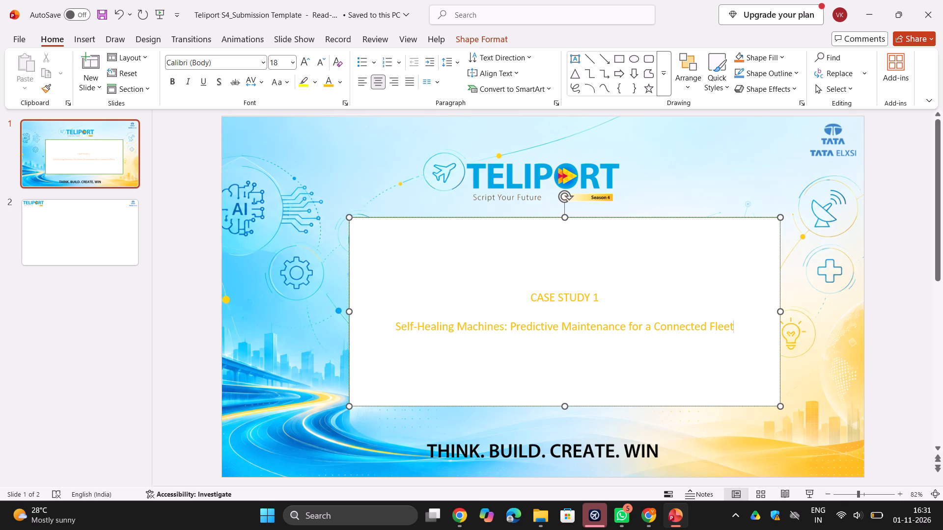
Format the whole project title line as bold black text at font size 32.
left_click_drag(395, 324, 477, 345)
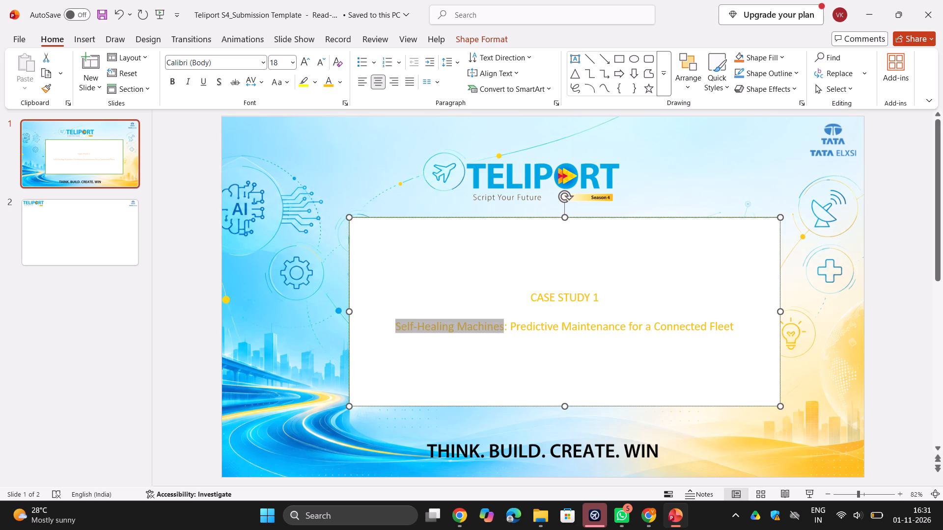
left_click_drag(477, 345, 722, 327)
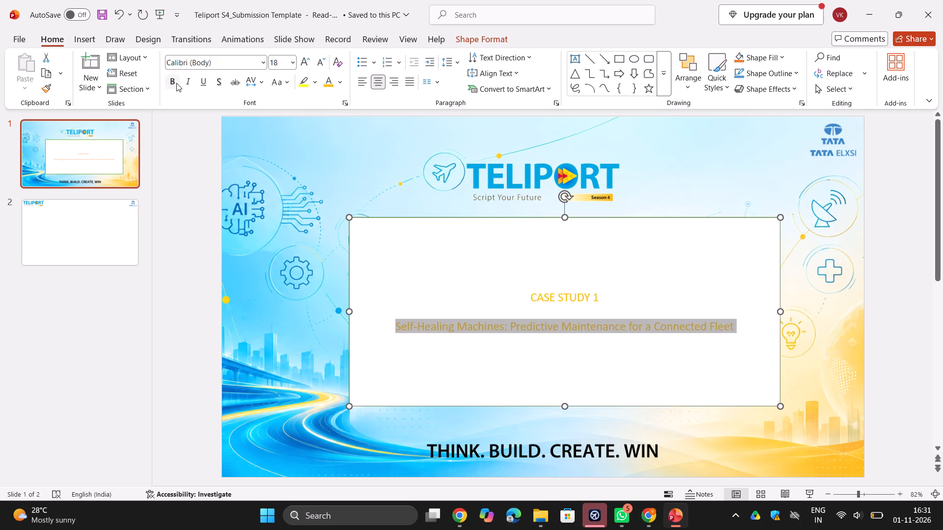
left_click(176, 83)
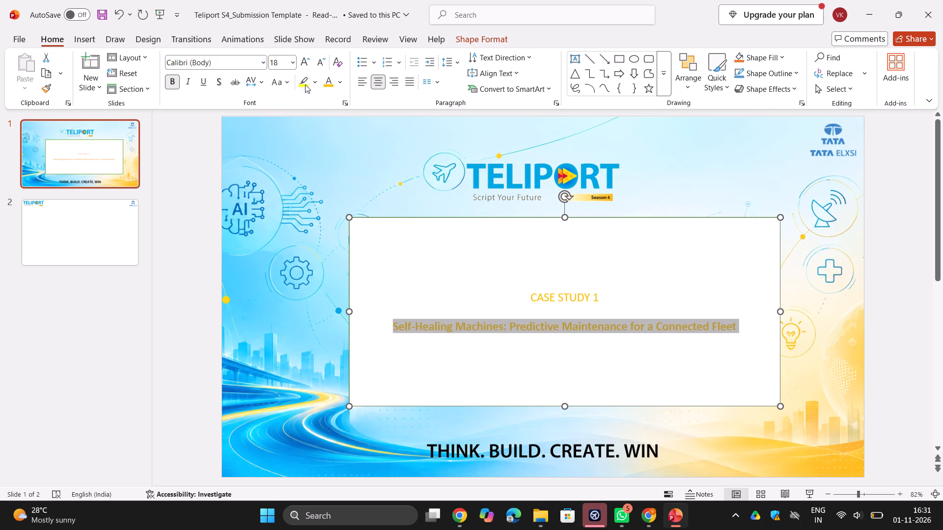
left_click(340, 85)
left_click(348, 142)
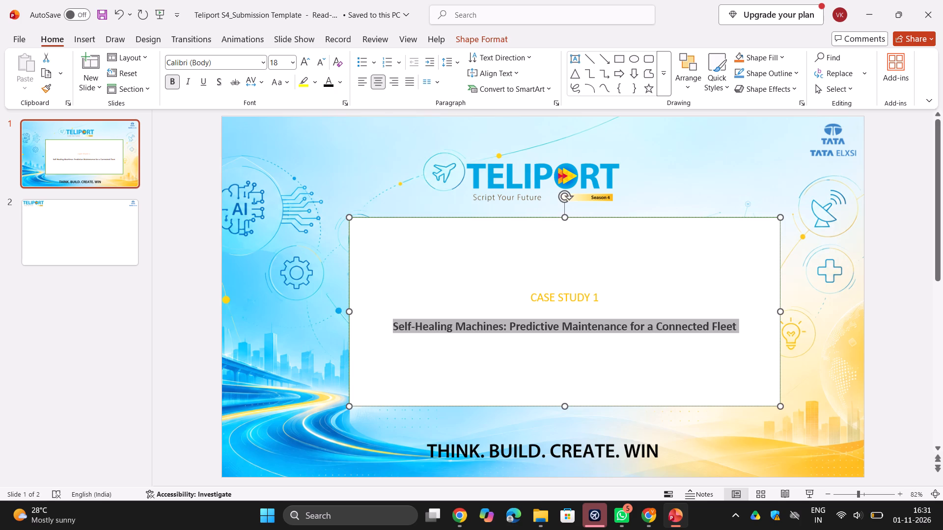
left_click(293, 66)
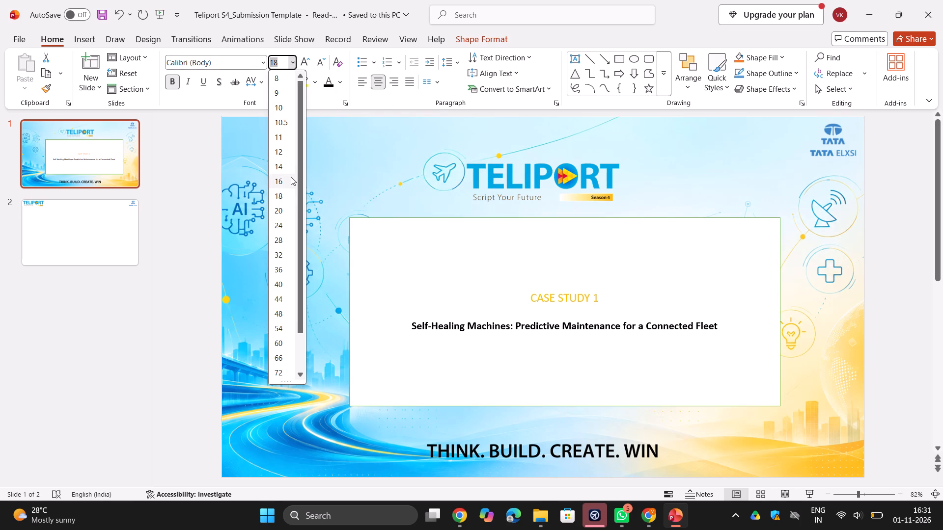
left_click(277, 252)
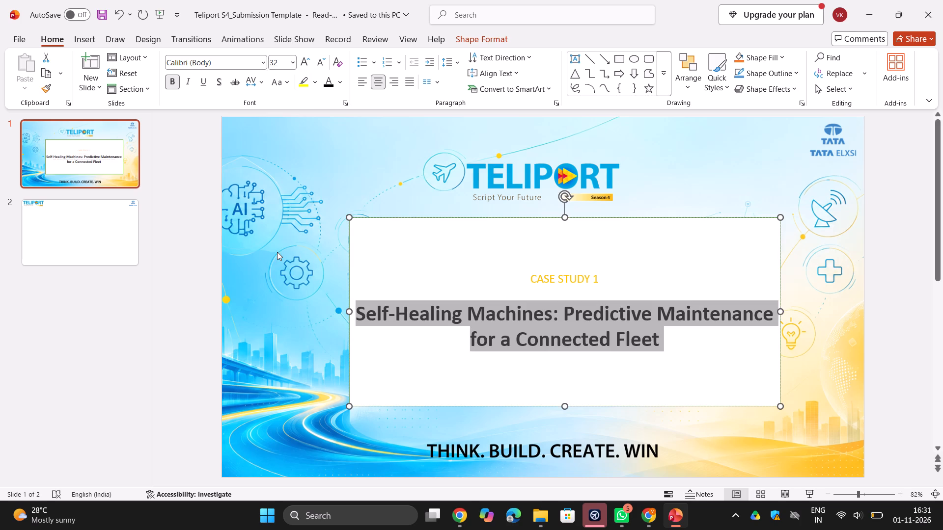
Remove the blank line between the "CASE STUDY 1" heading and the project title.
left_click(637, 340)
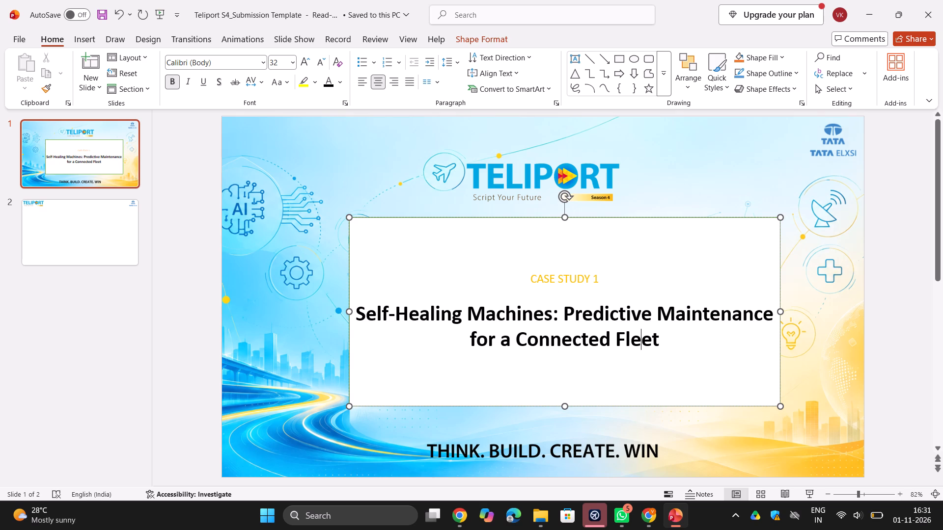
left_click(530, 293)
key("BackSpace")
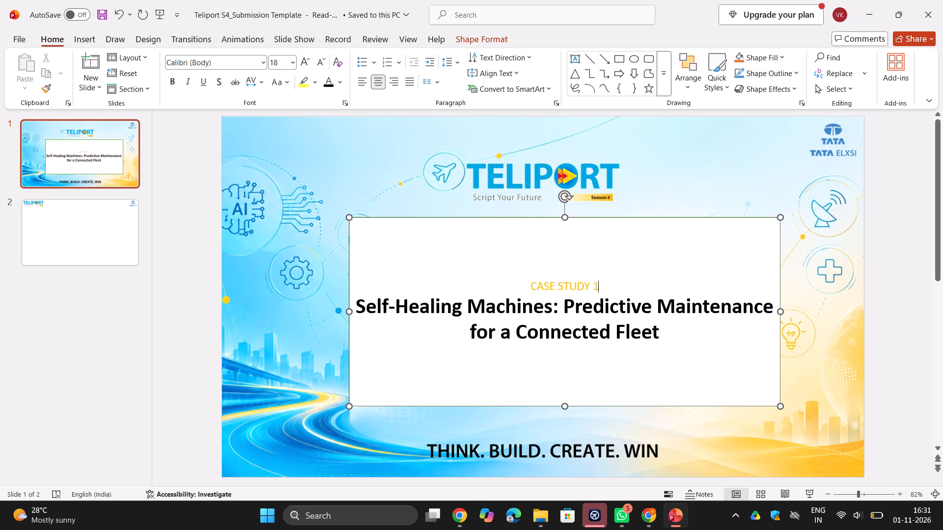
Insert a blank line between the "CASE STUDY 1" heading and the project title.
key("Return")
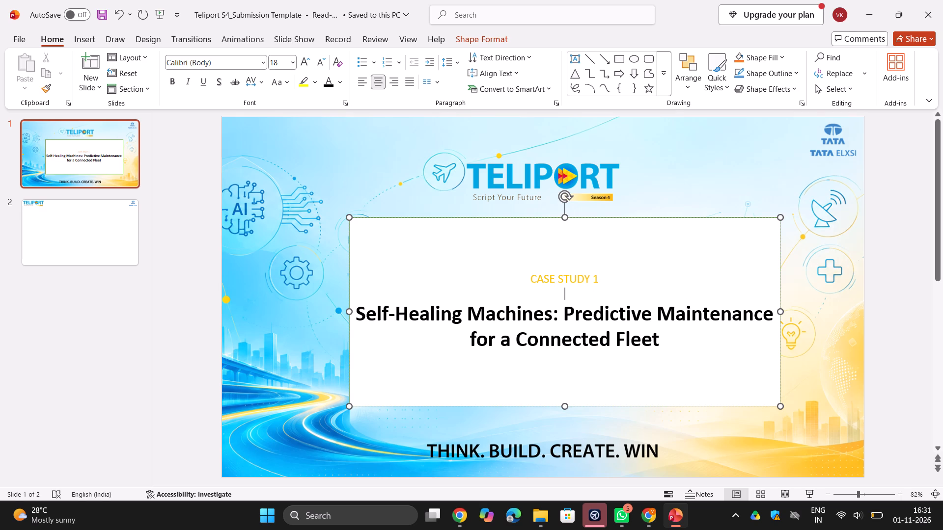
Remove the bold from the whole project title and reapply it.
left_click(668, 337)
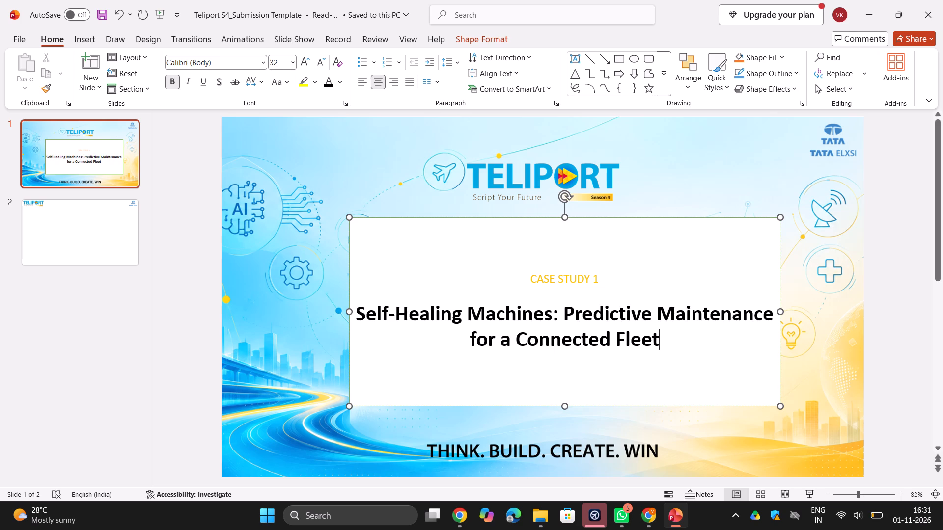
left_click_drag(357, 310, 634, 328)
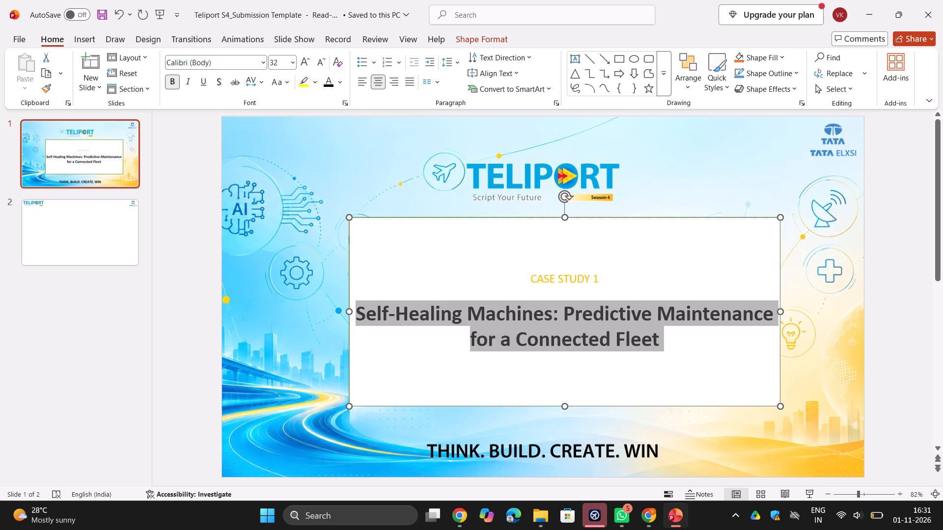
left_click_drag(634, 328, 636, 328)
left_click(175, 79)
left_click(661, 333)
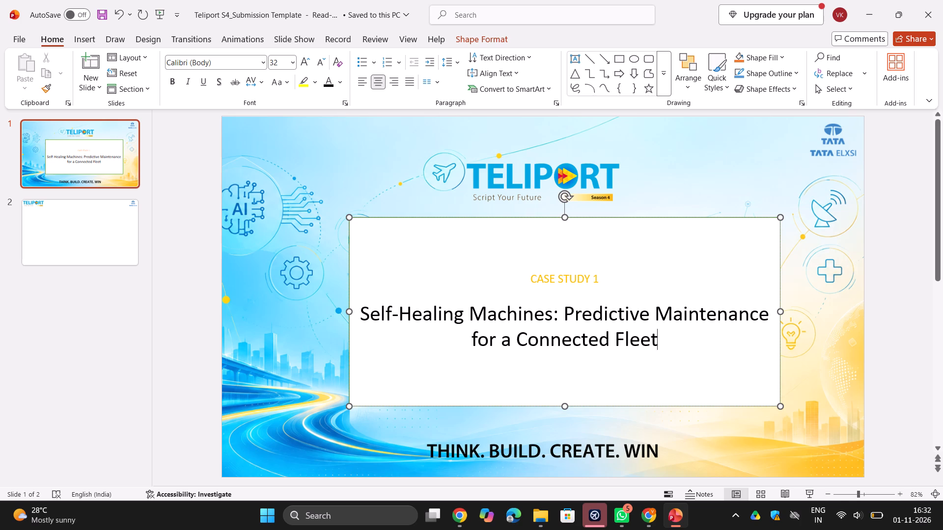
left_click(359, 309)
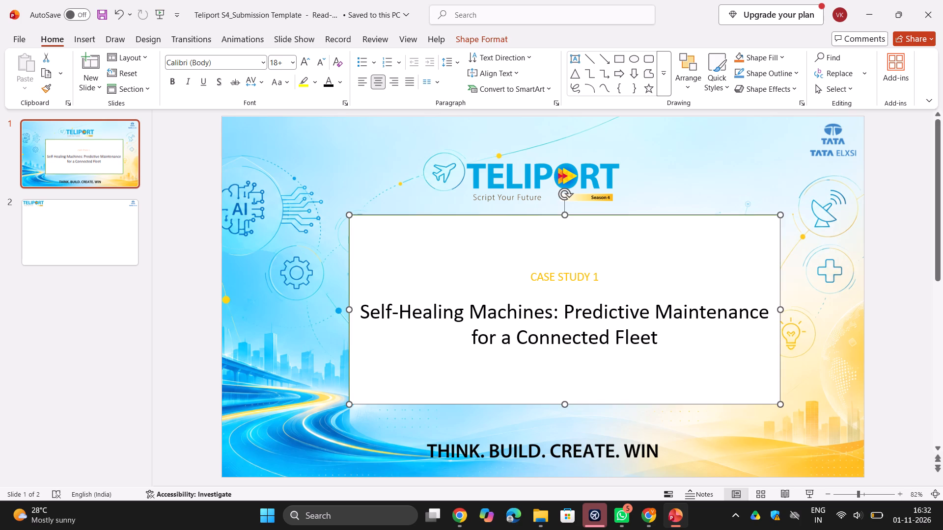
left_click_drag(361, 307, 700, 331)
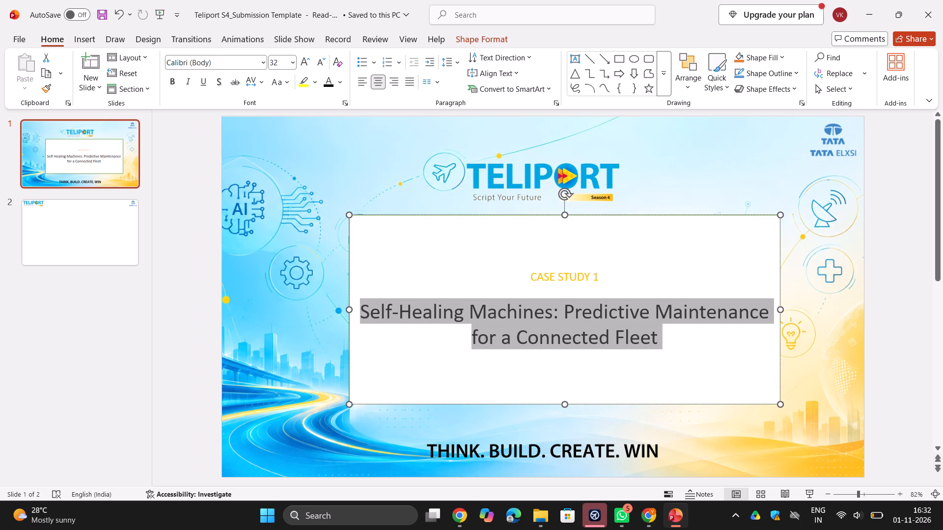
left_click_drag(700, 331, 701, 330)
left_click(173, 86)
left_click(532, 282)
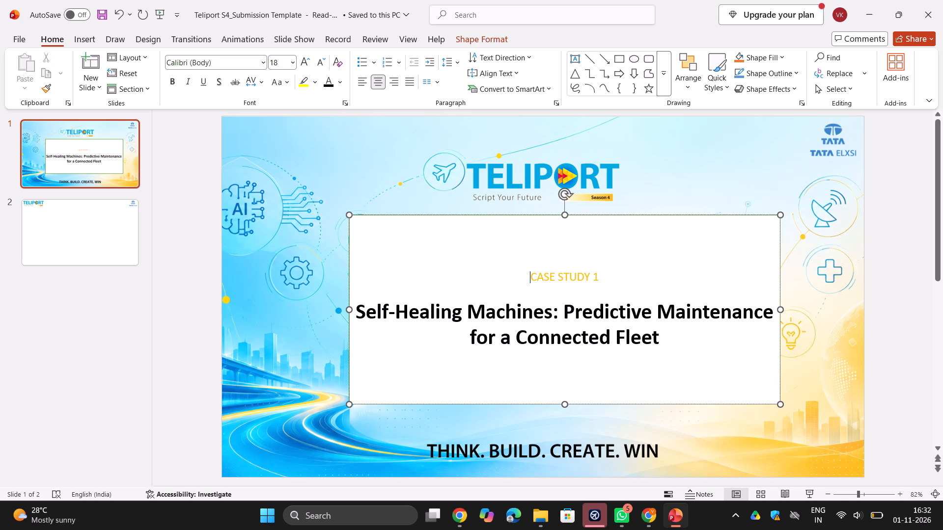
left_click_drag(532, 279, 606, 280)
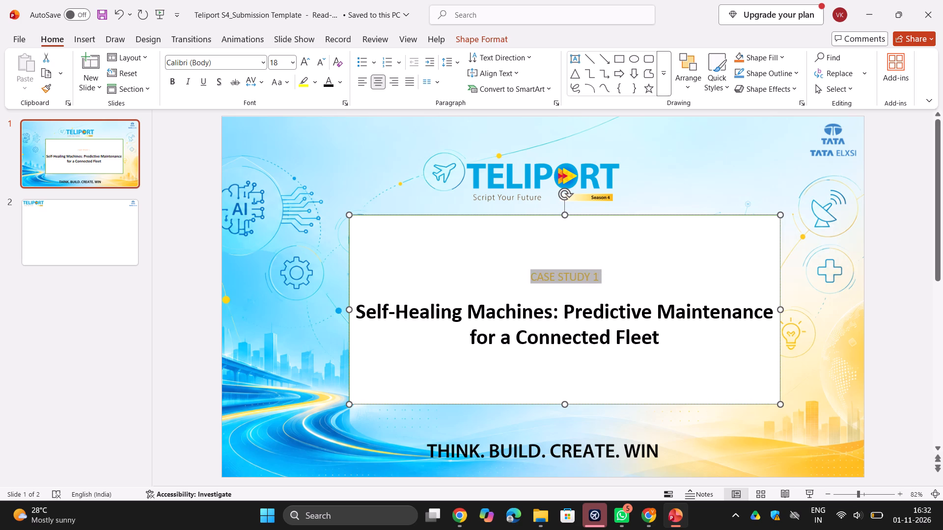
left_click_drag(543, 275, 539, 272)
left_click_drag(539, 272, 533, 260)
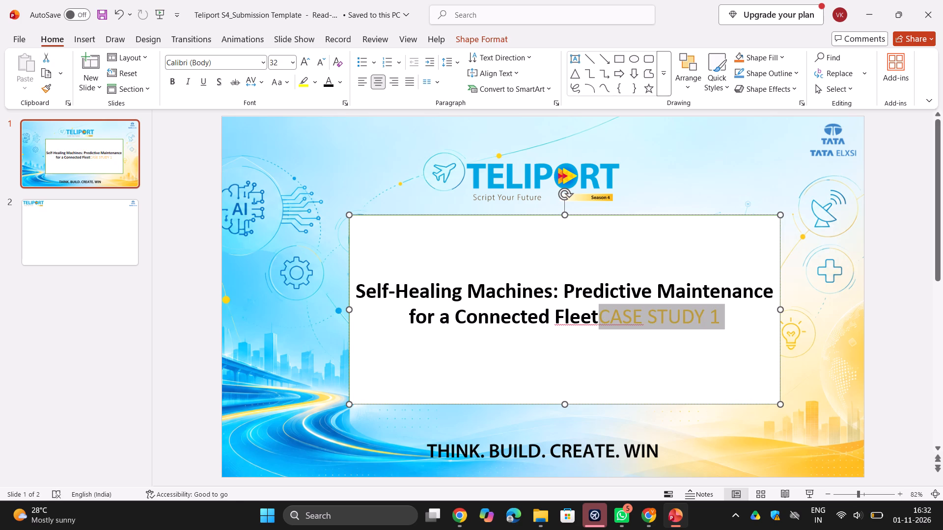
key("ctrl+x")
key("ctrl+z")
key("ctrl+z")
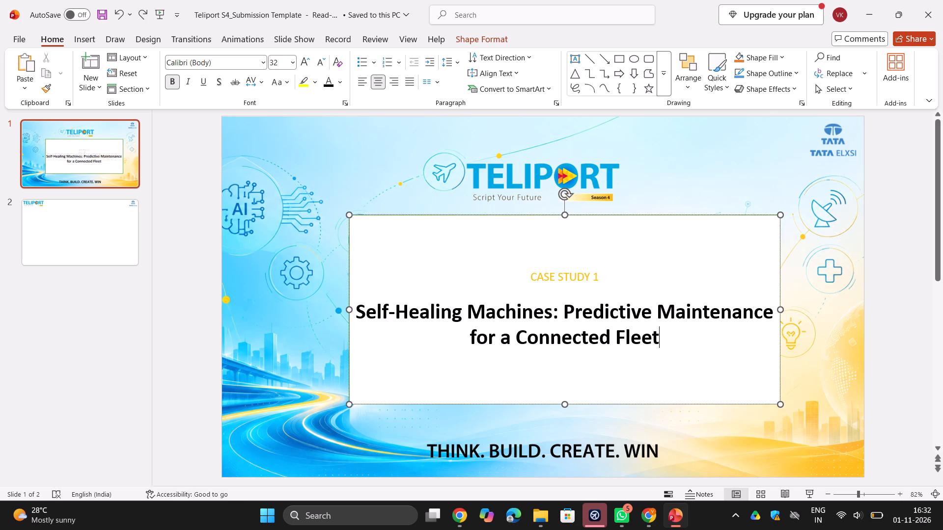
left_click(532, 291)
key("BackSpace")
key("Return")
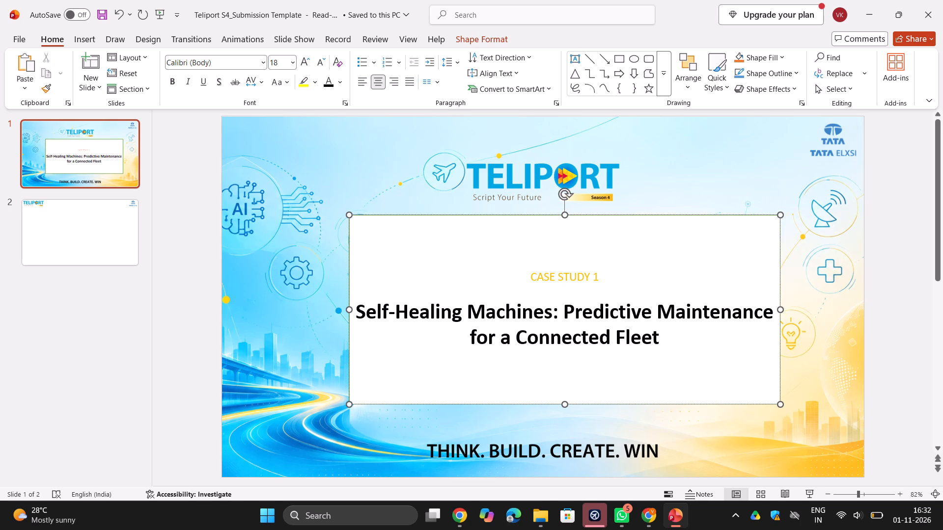
Make the "CASE STUDY 1" heading bold.
left_click_drag(533, 274, 621, 282)
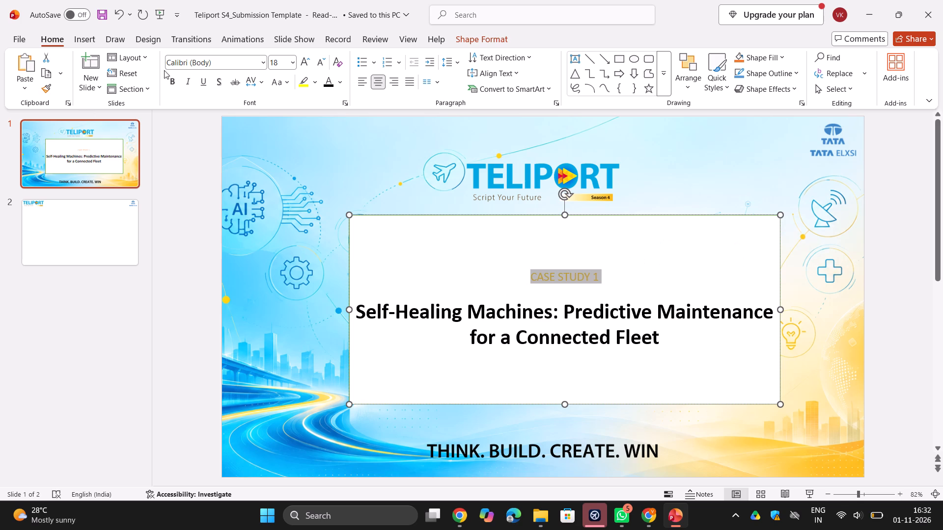
left_click(177, 80)
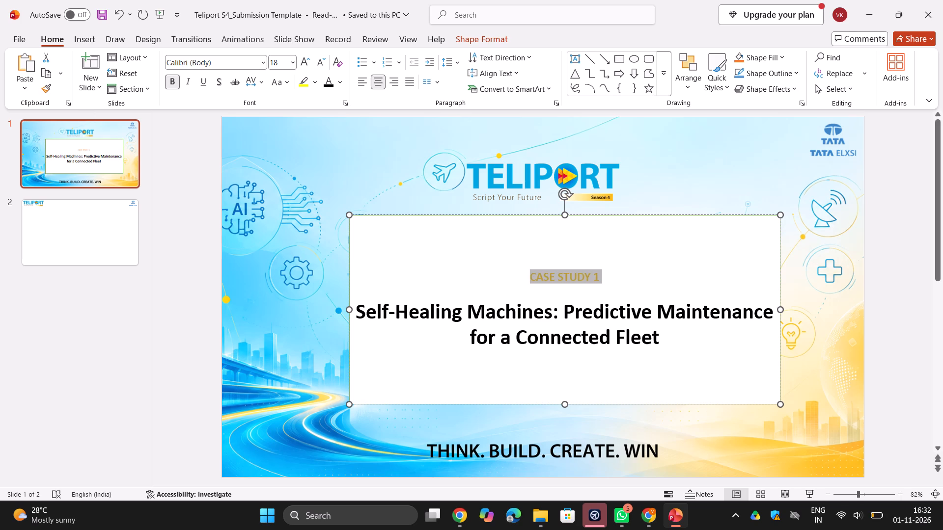
left_click(618, 288)
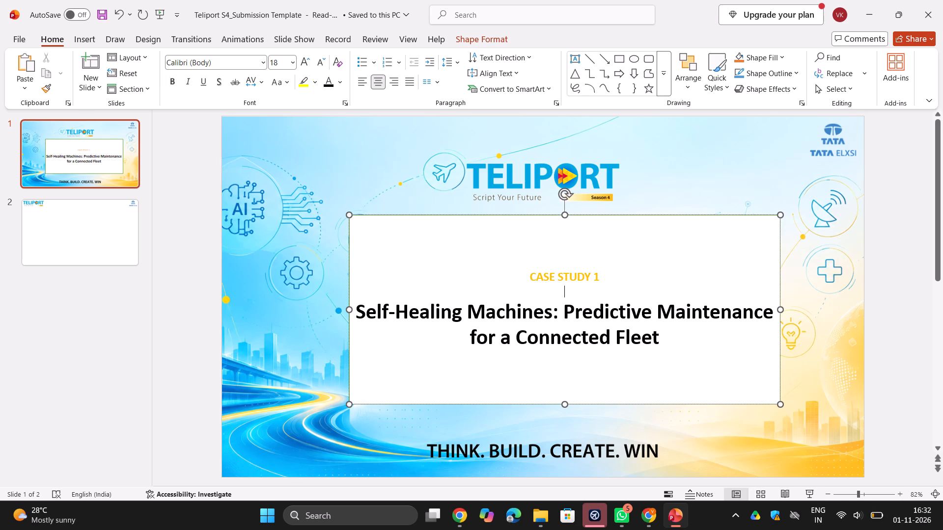
Add a "Team Details" line below the project title, separated from it by a blank line.
left_click(669, 338)
key("Return")
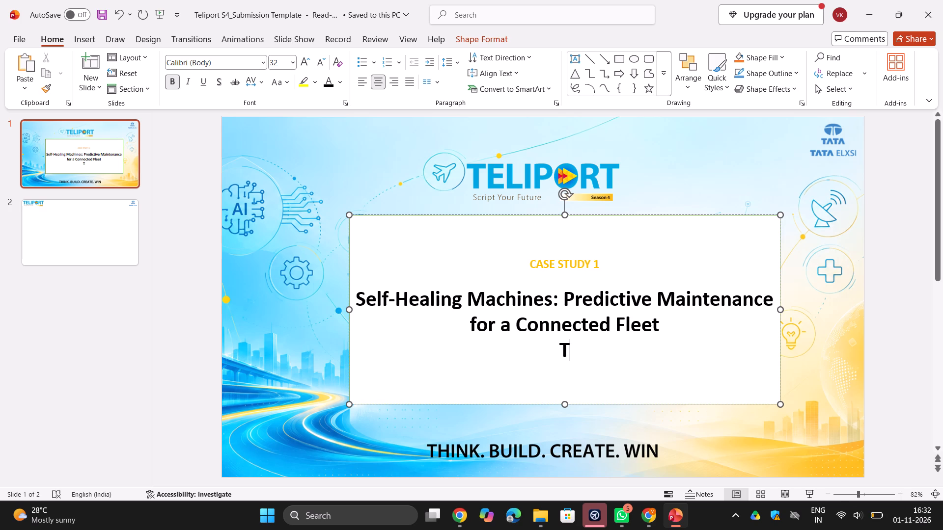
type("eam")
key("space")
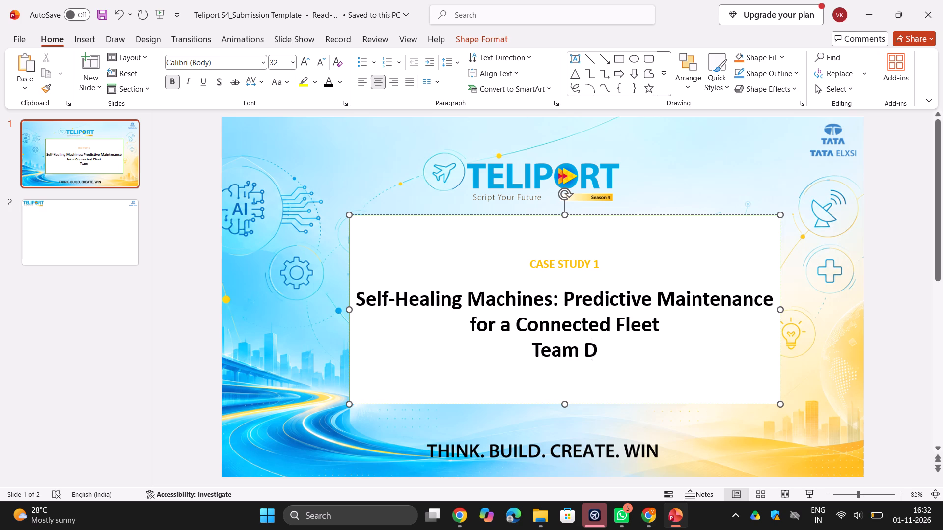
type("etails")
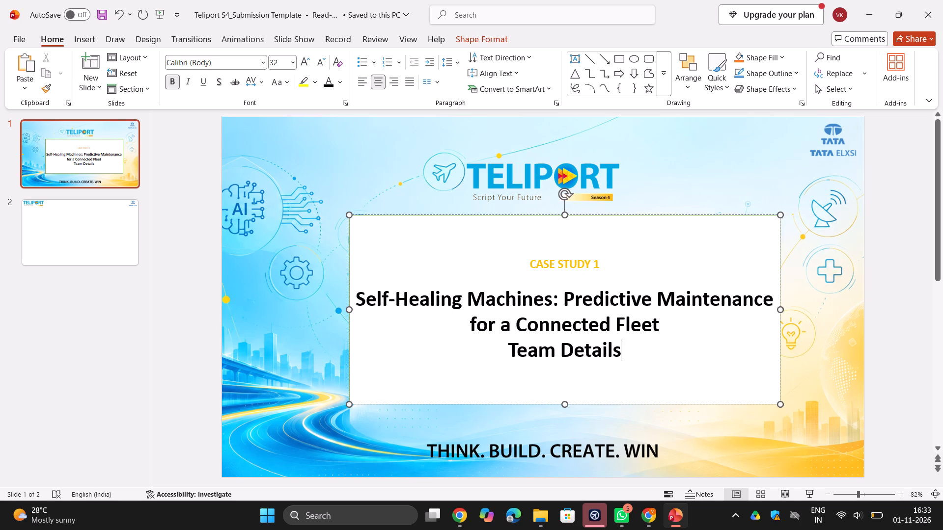
left_click(667, 319)
key("Return")
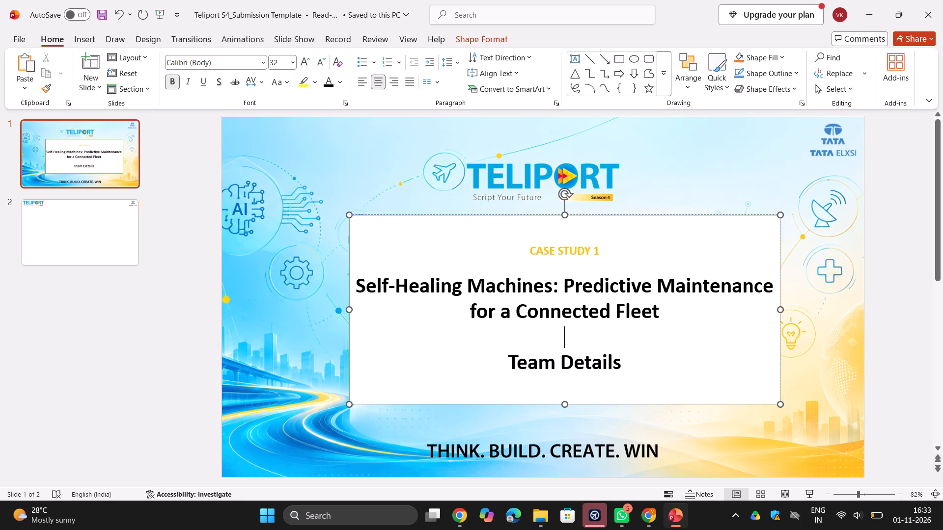
Format the "Team Details" line in the standard light blue font colour at font size 28.
left_click_drag(508, 358, 625, 359)
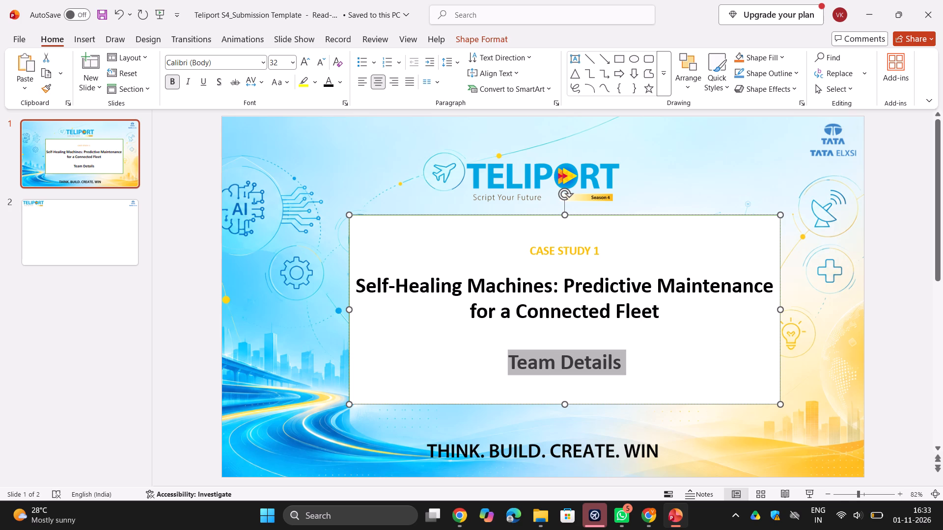
left_click_drag(625, 359, 628, 359)
left_click(316, 83)
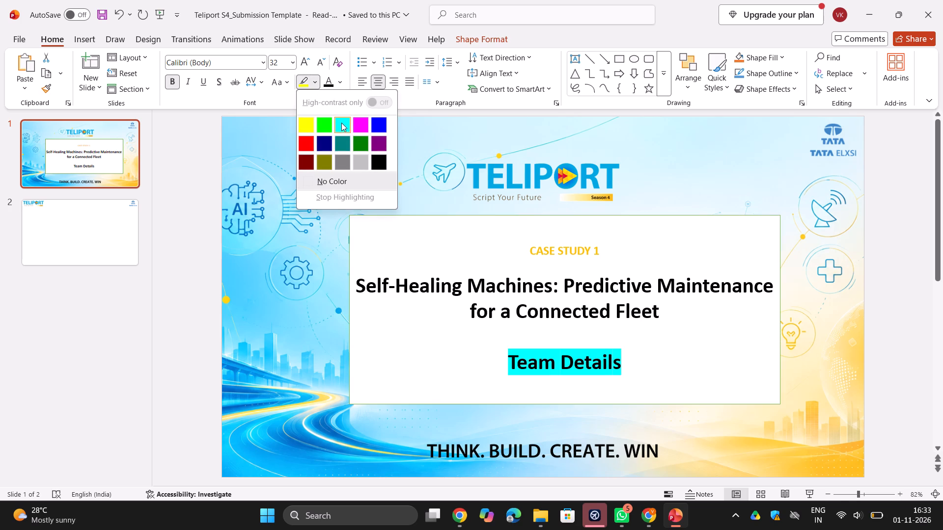
left_click(337, 80)
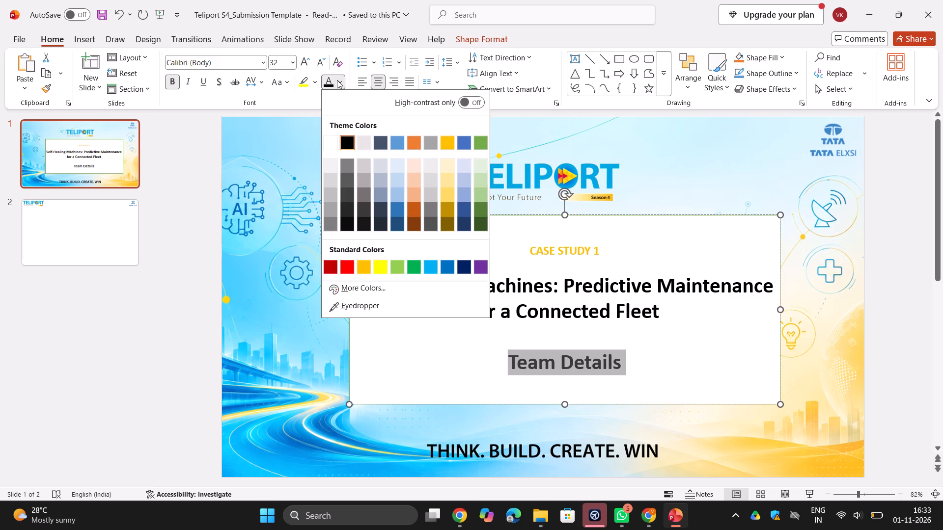
left_click(432, 265)
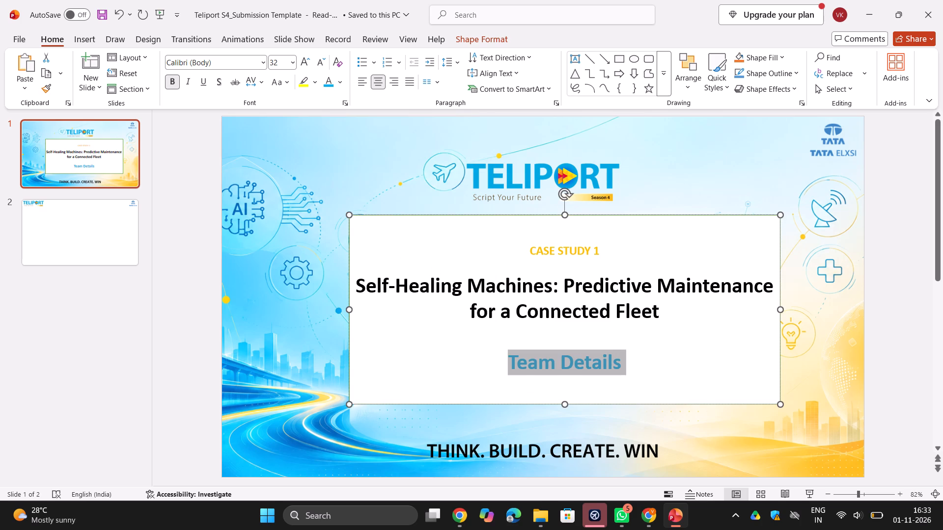
left_click(293, 64)
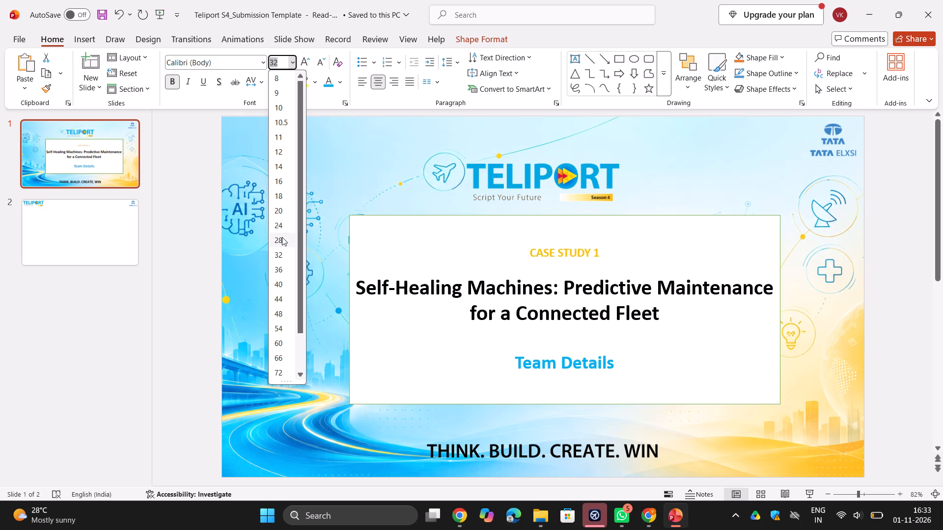
left_click(282, 238)
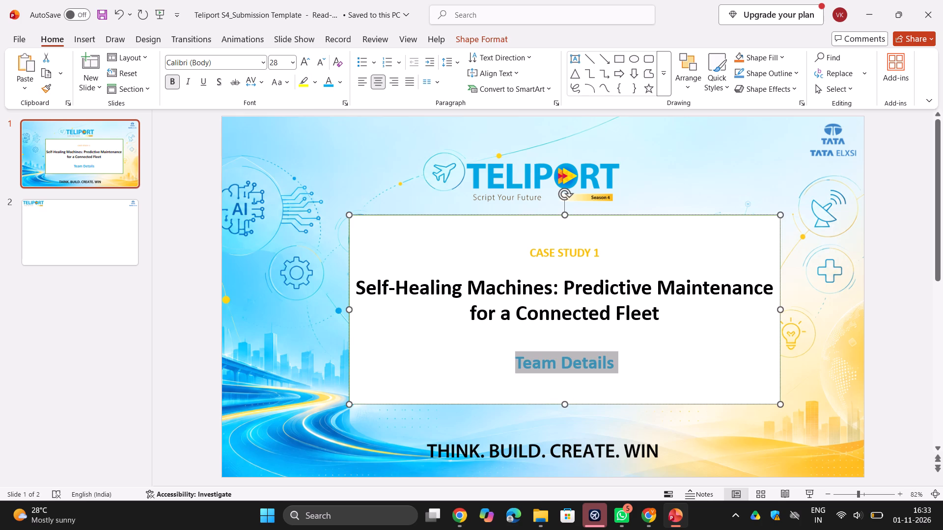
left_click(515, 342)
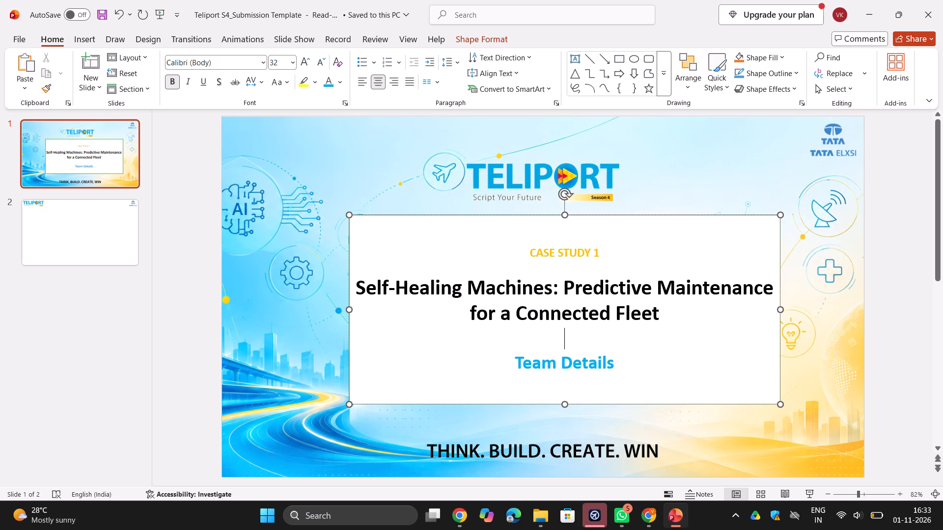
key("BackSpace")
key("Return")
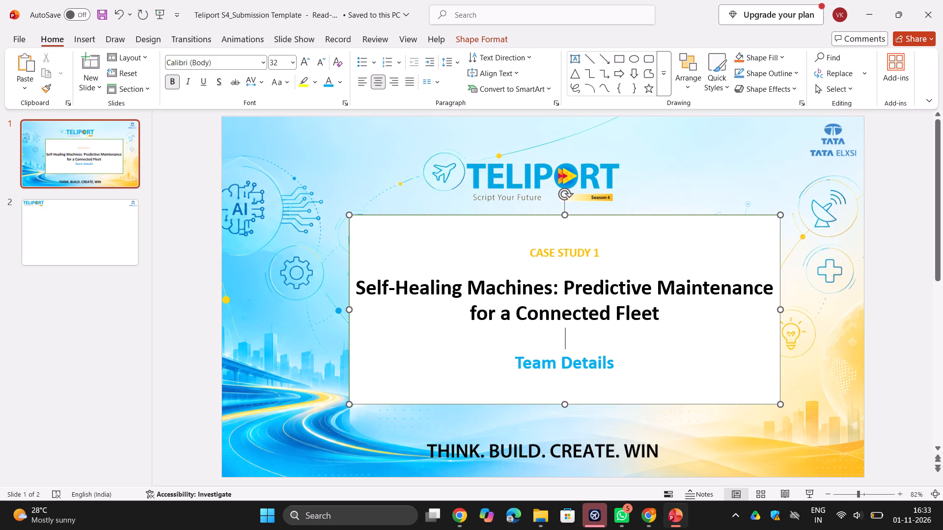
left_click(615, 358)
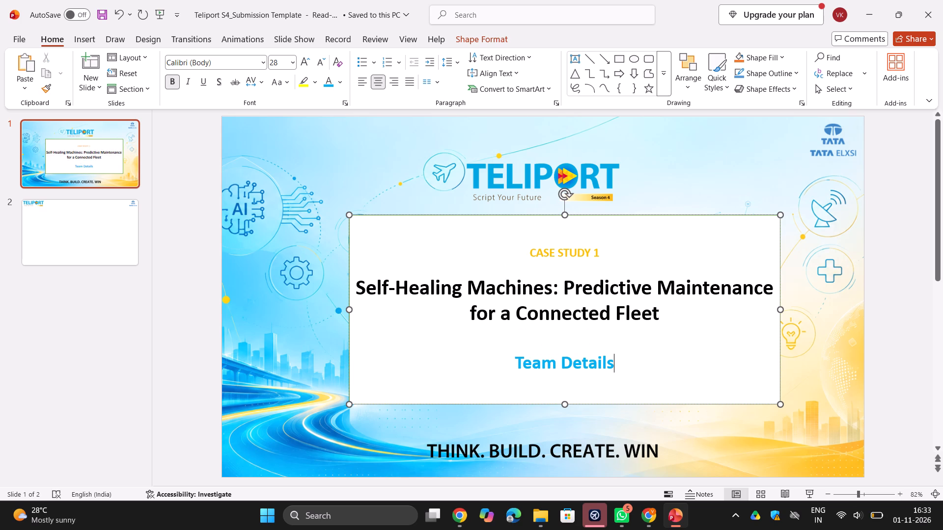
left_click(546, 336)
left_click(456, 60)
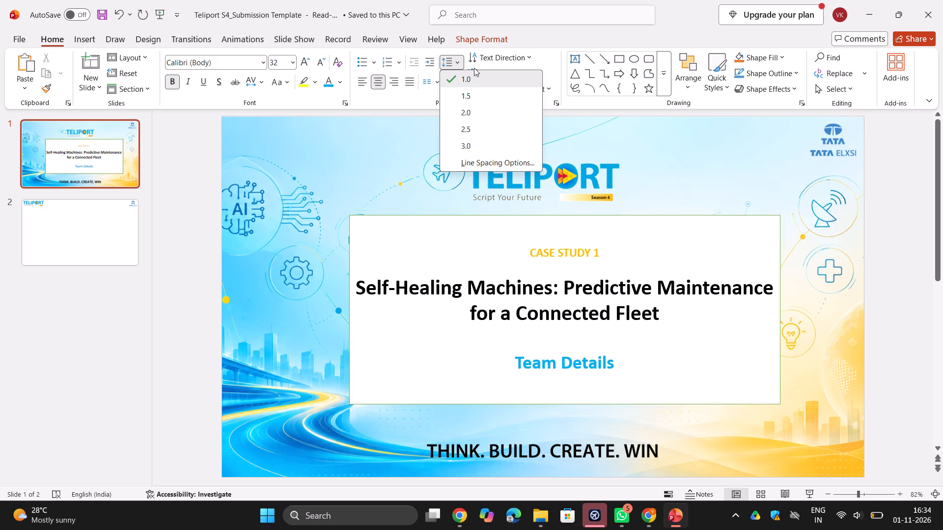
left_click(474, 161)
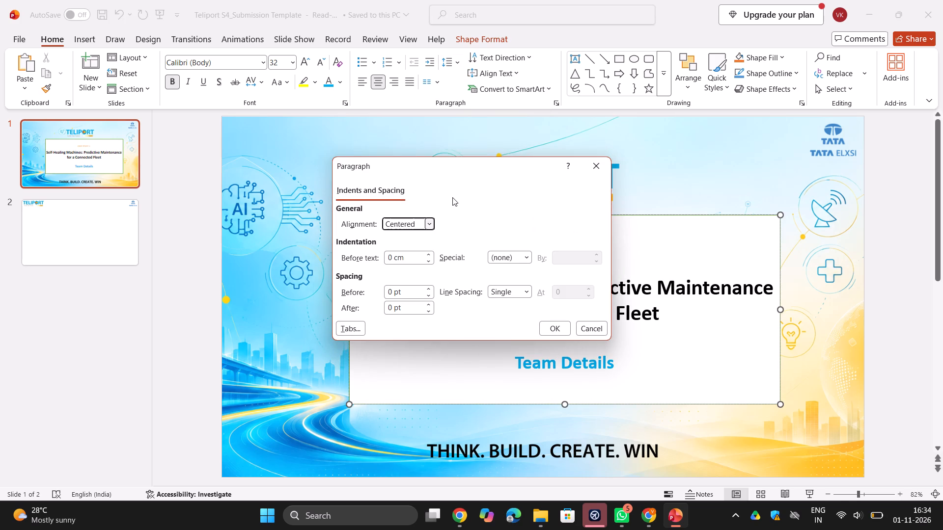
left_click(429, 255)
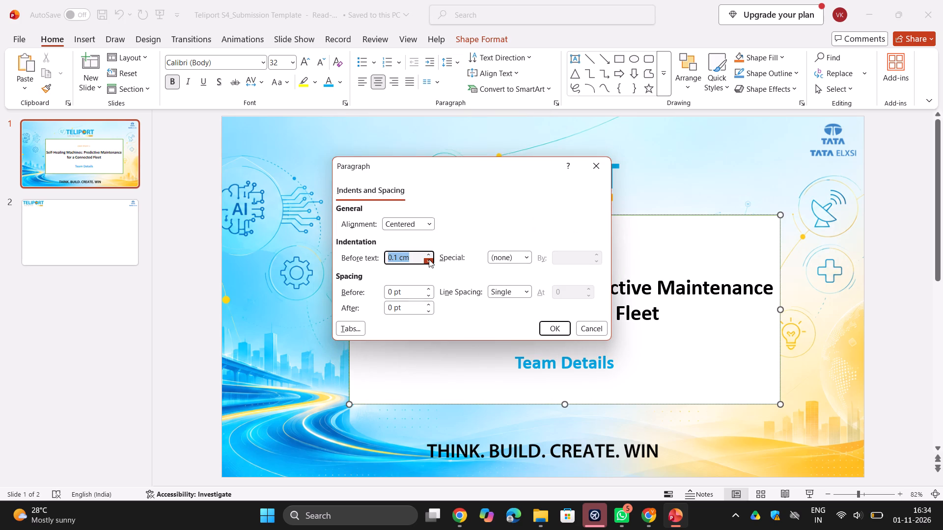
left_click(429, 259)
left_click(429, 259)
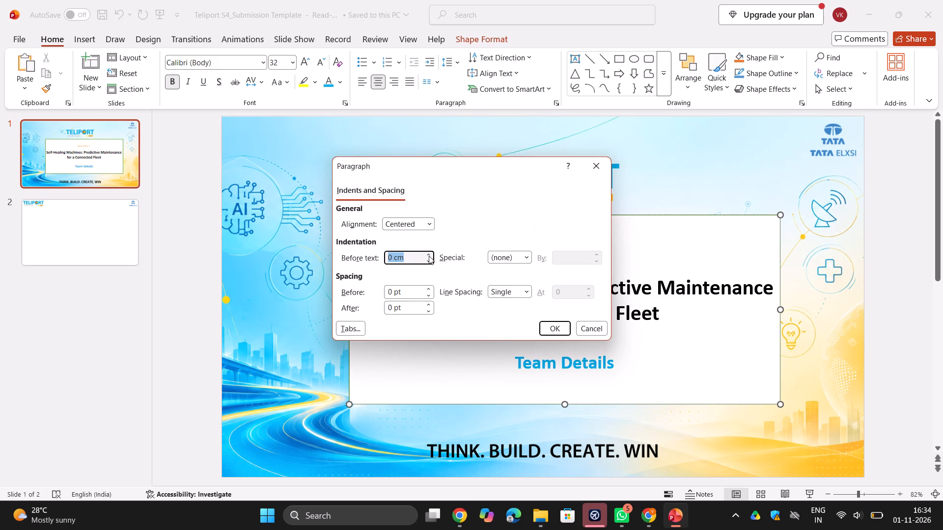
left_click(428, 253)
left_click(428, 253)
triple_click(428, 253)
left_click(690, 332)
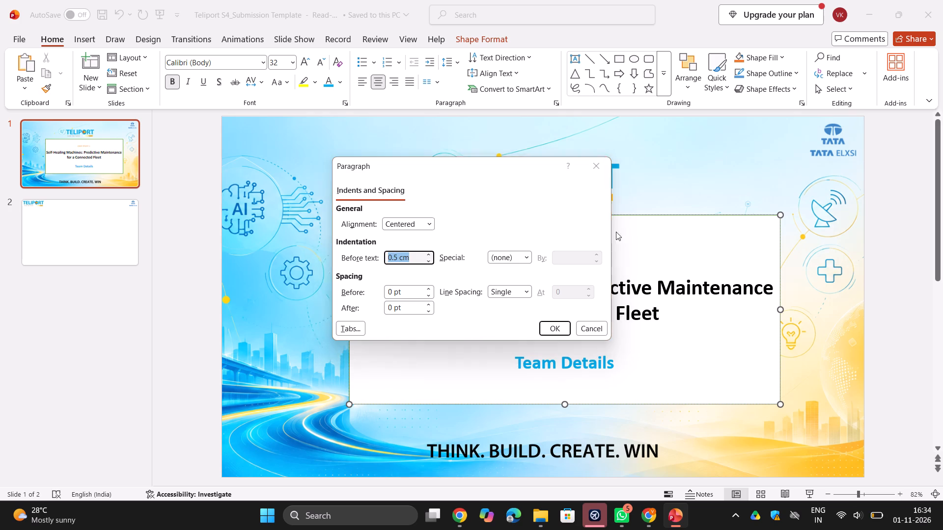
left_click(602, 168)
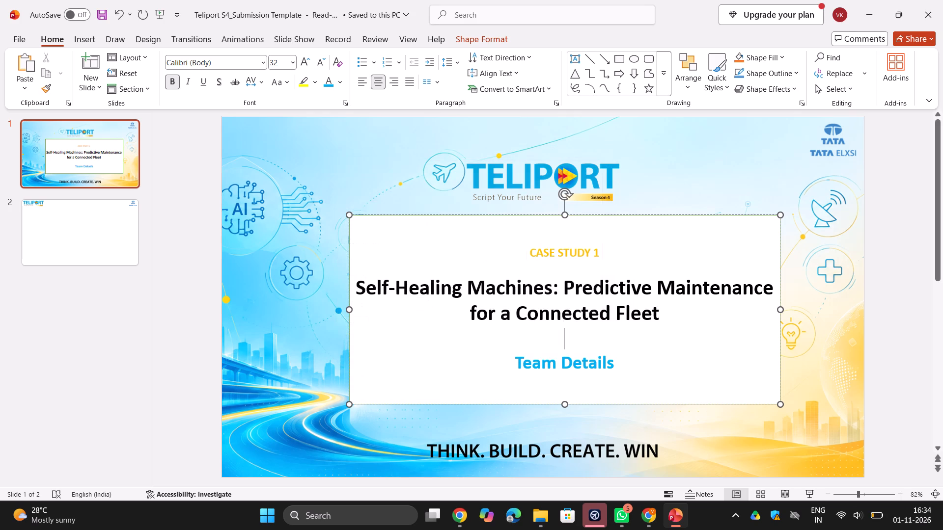
Set the indentation before text to 0.5 cm for the project title, the blank line and the "Team Details" line.
left_click_drag(356, 281, 622, 344)
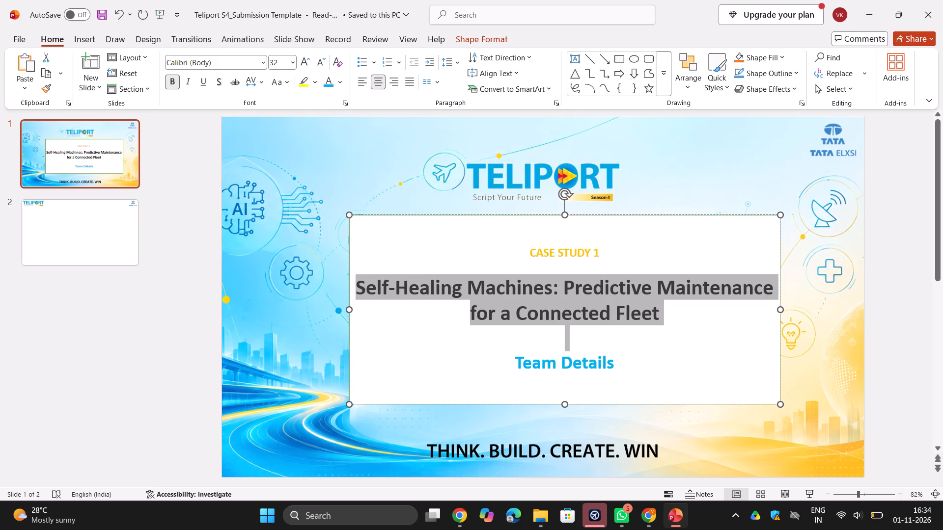
left_click_drag(622, 344, 618, 359)
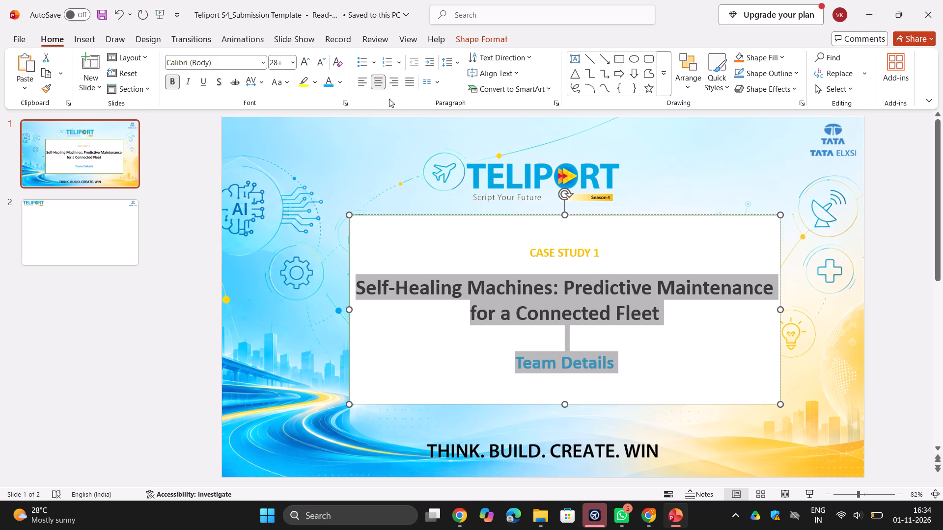
left_click(439, 81)
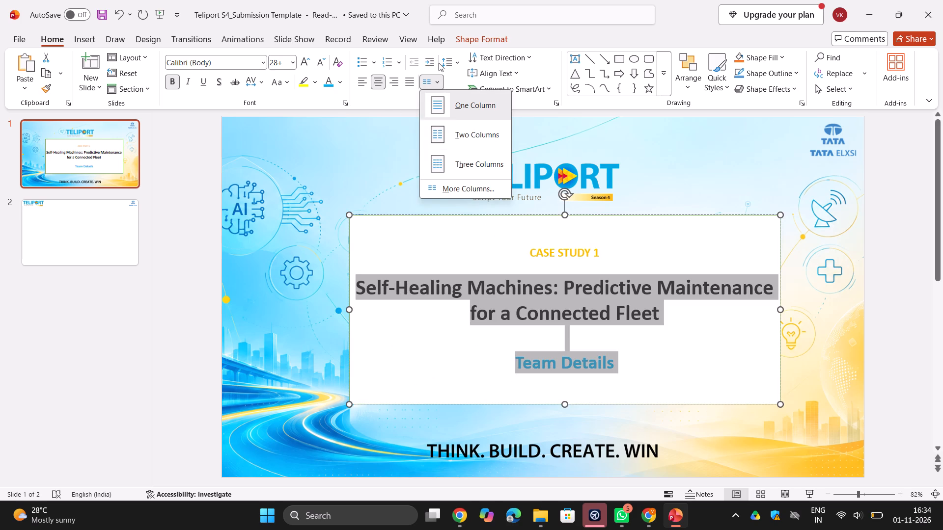
left_click(454, 64)
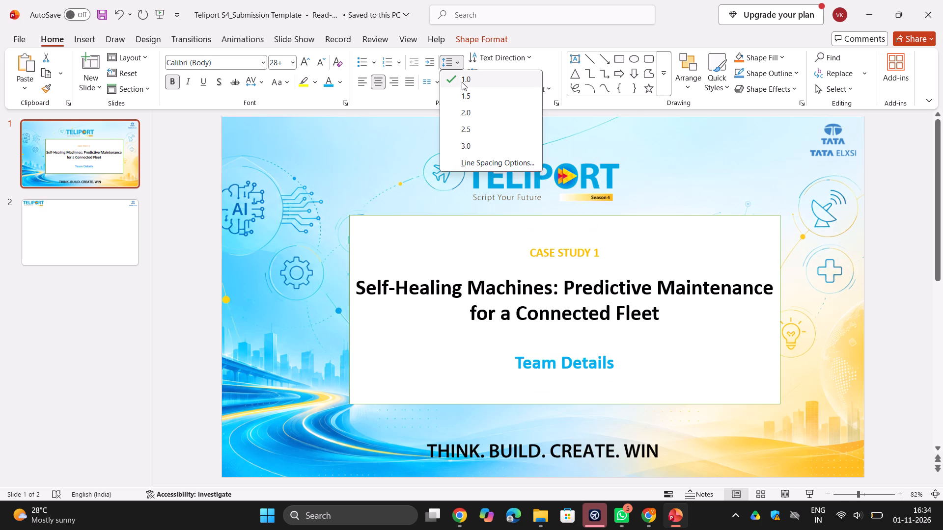
left_click(470, 165)
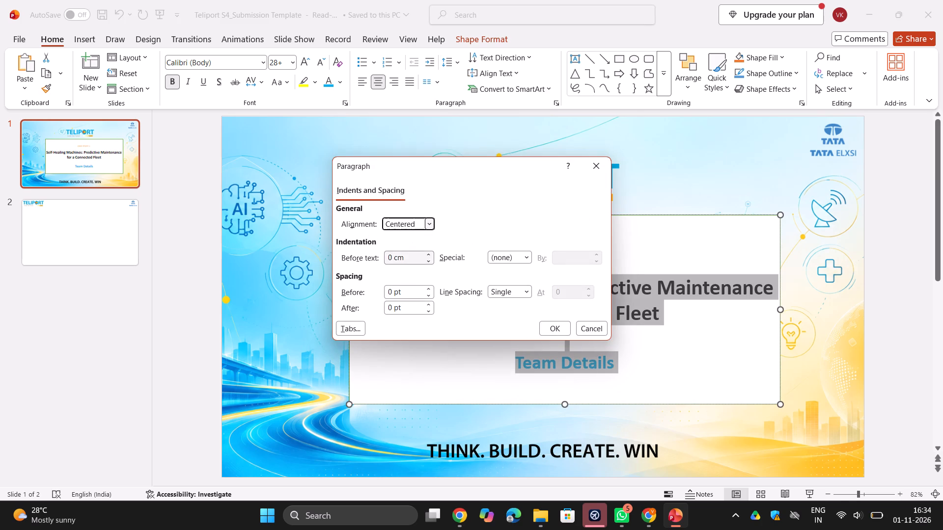
left_click(394, 258)
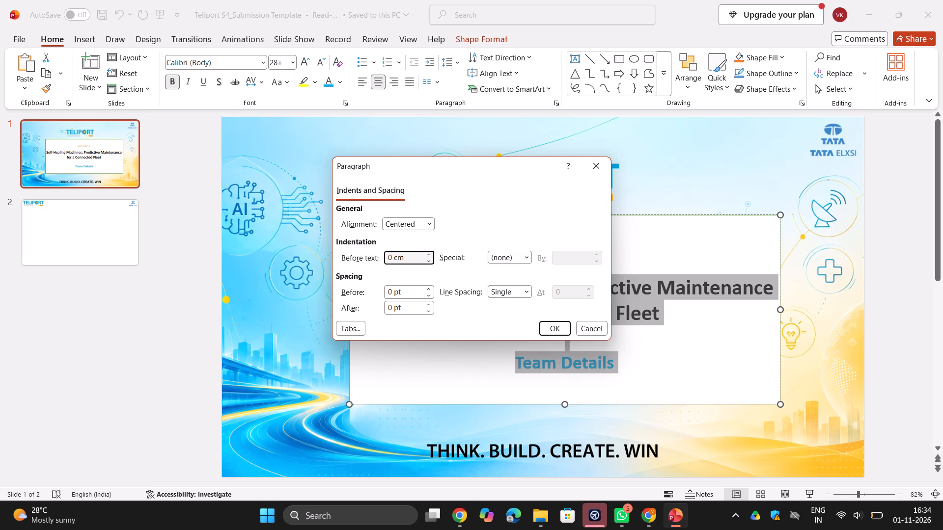
key("BackSpace")
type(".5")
left_click(562, 322)
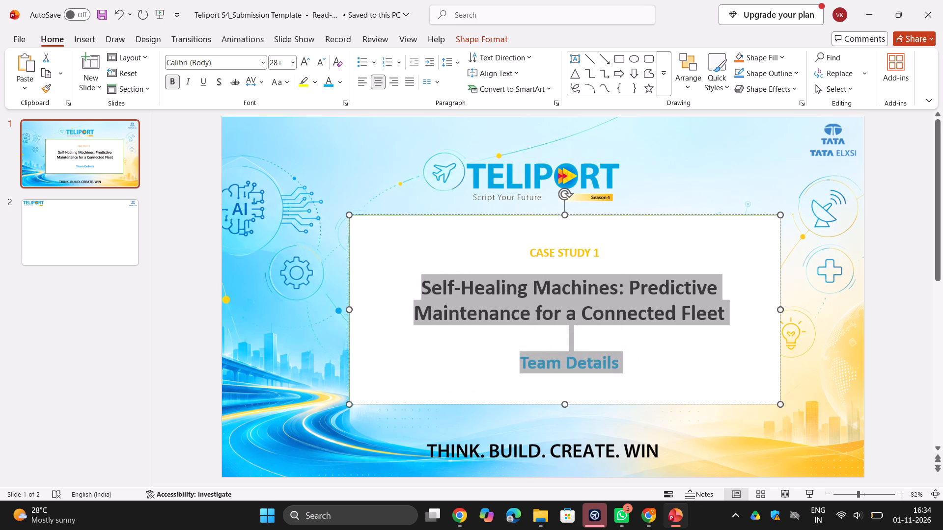
left_click(595, 338)
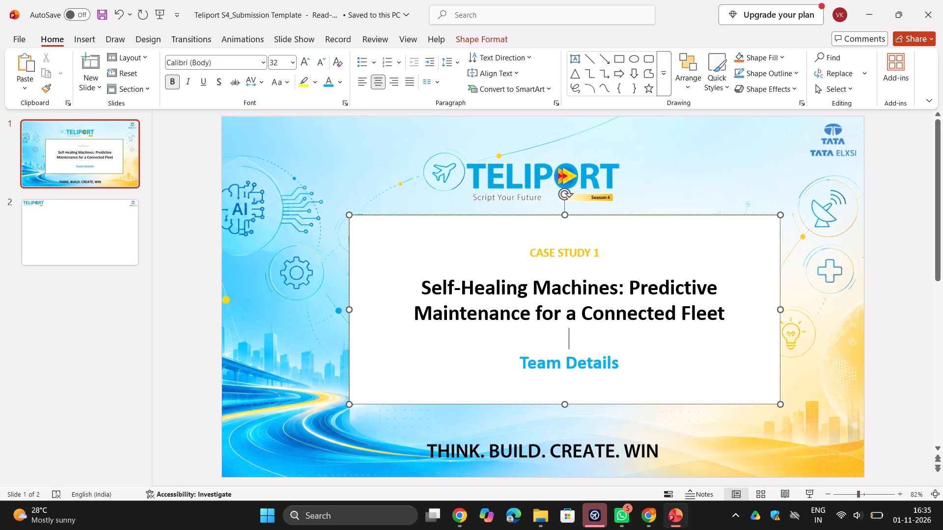
Remove the blank lines above and below the project title so the three text items follow each other directly.
left_click(420, 287)
key("BackSpace")
key("BackSpace")
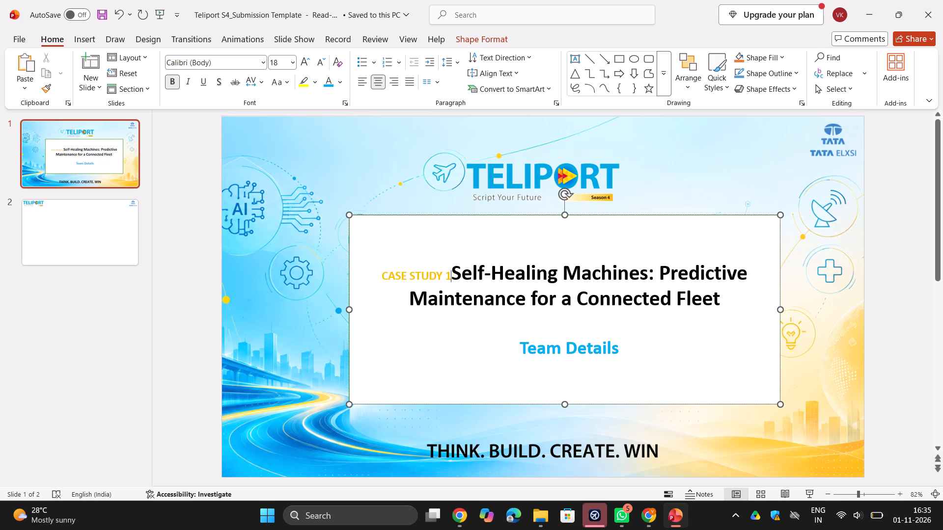
key("Return")
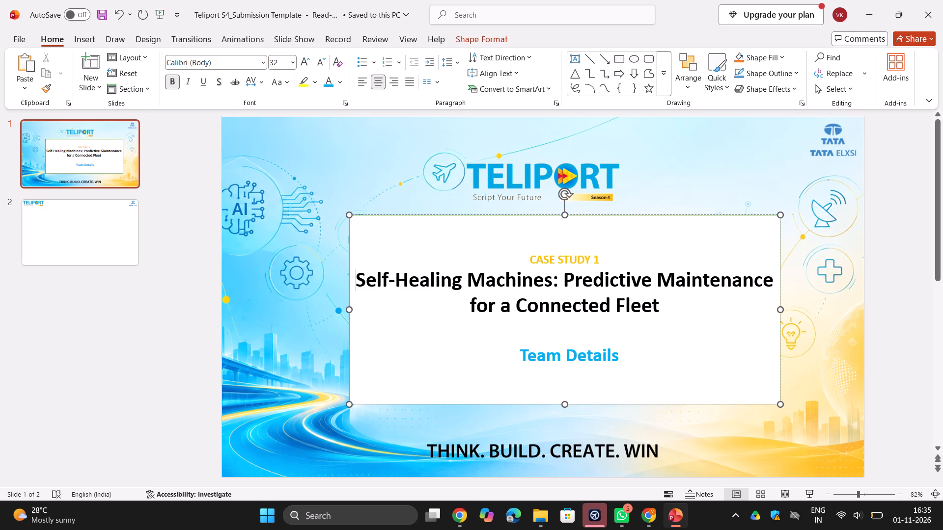
left_click(517, 342)
key("BackSpace")
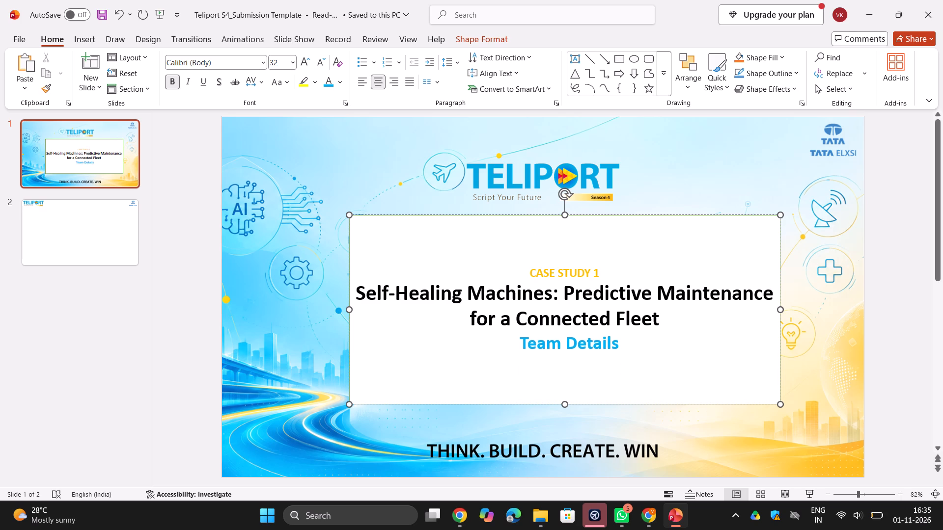
Apply 1.0 line spacing to the project title and the "Team Details" line.
left_click_drag(358, 290, 644, 326)
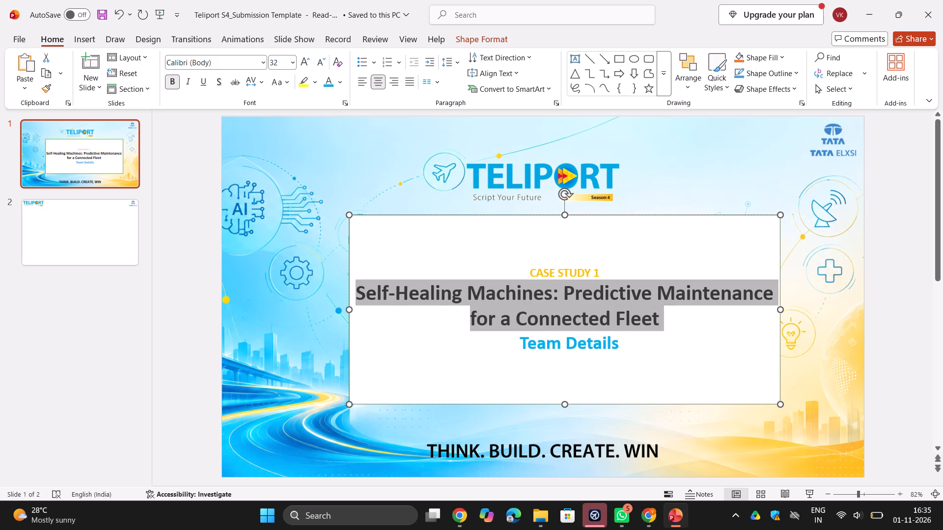
left_click_drag(644, 326, 652, 343)
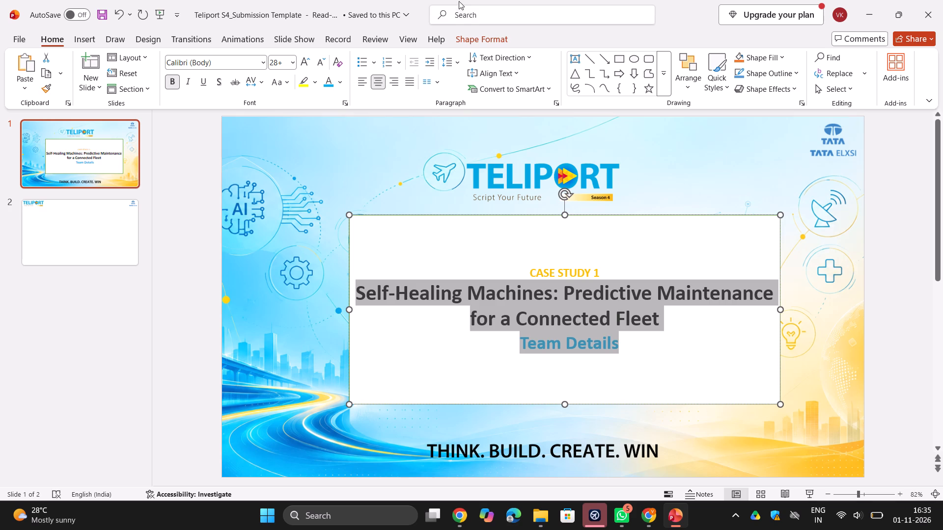
left_click(454, 65)
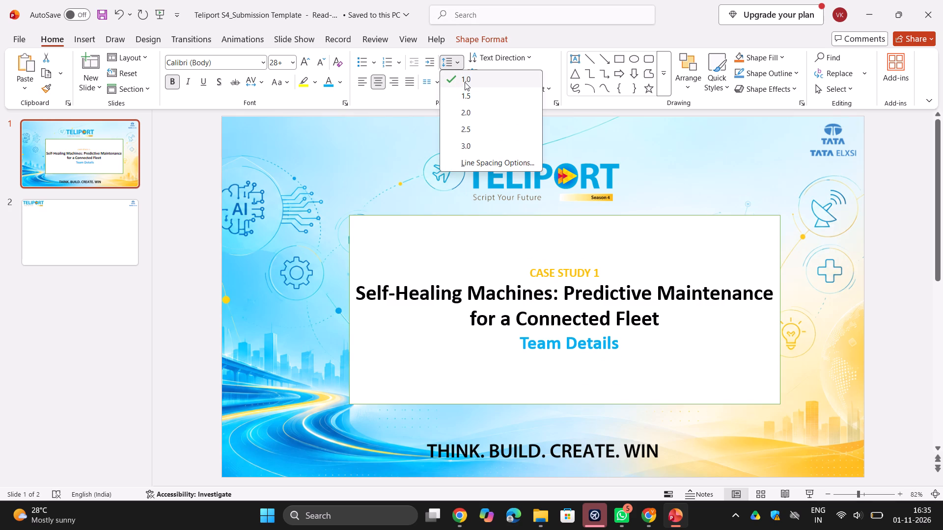
left_click(465, 82)
left_click(556, 340)
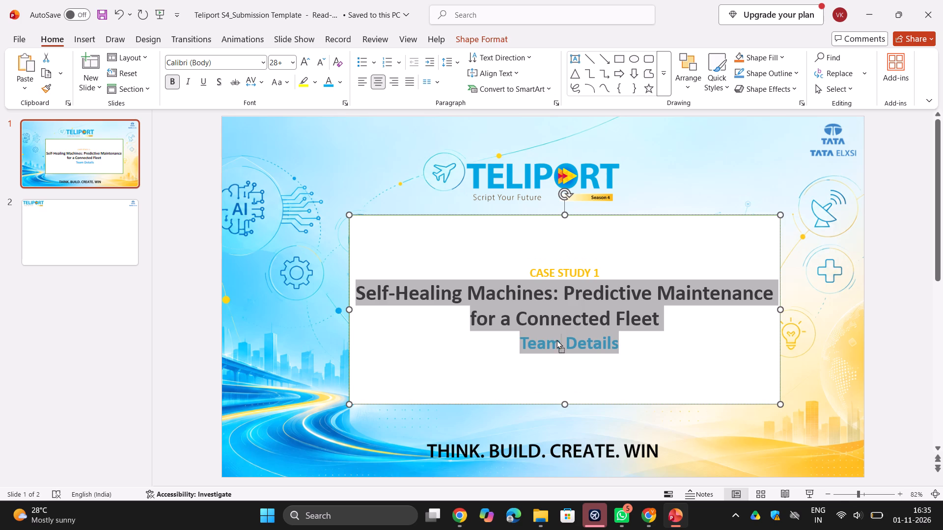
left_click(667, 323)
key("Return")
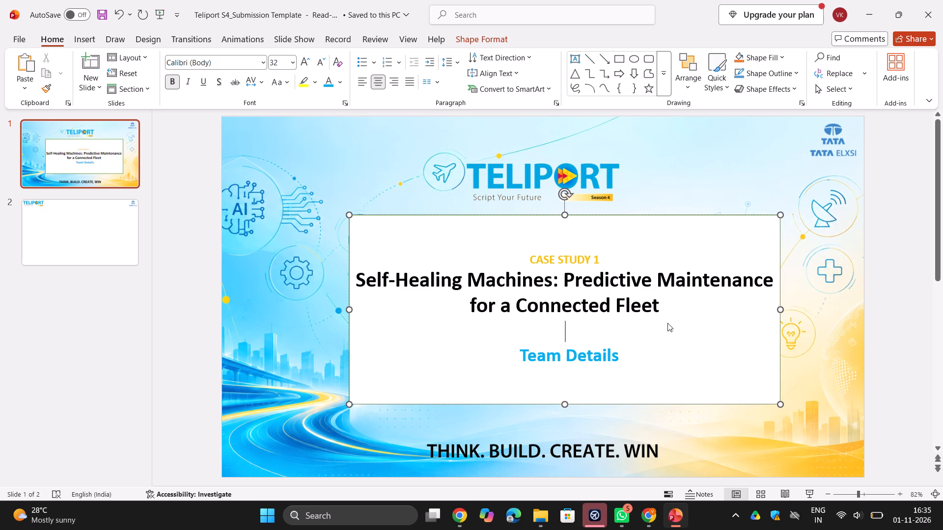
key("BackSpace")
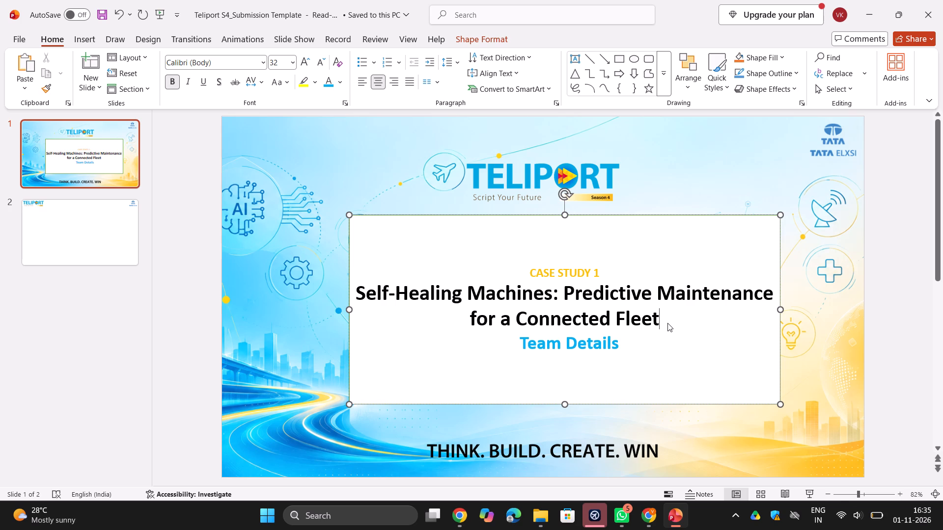
Add the team name "Team Titans" on a new line directly below "Team Details".
left_click(636, 339)
key("Return")
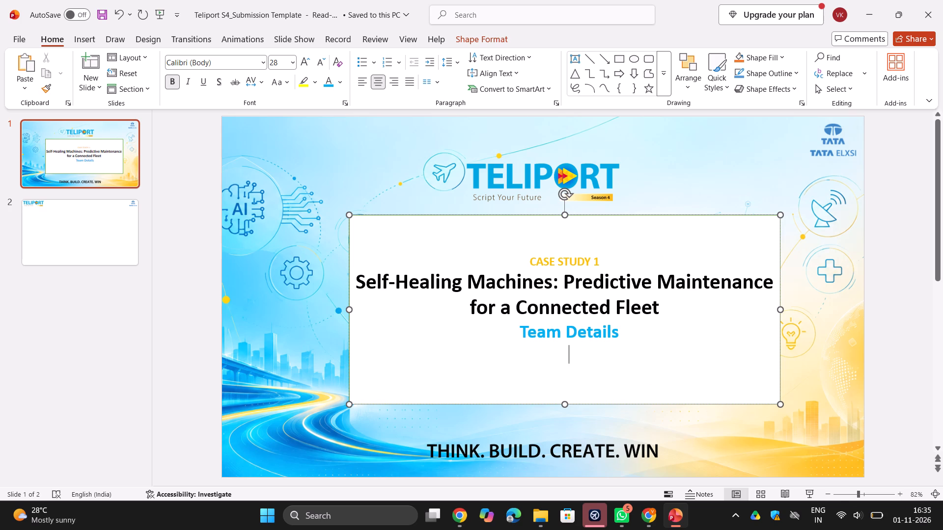
key("BackSpace")
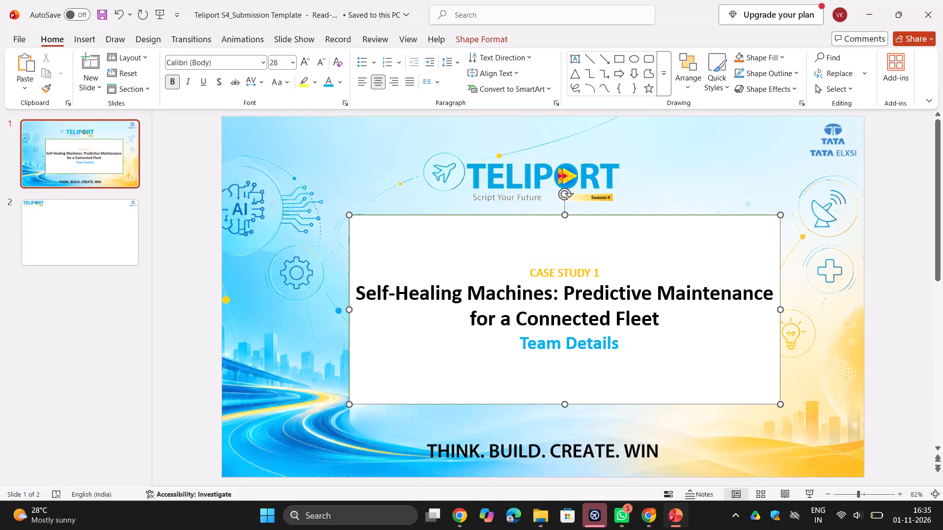
key("Return")
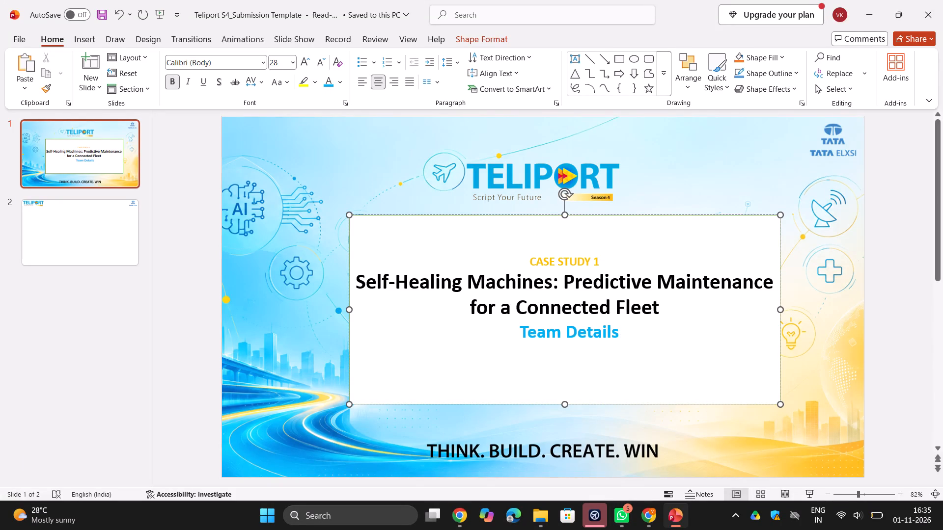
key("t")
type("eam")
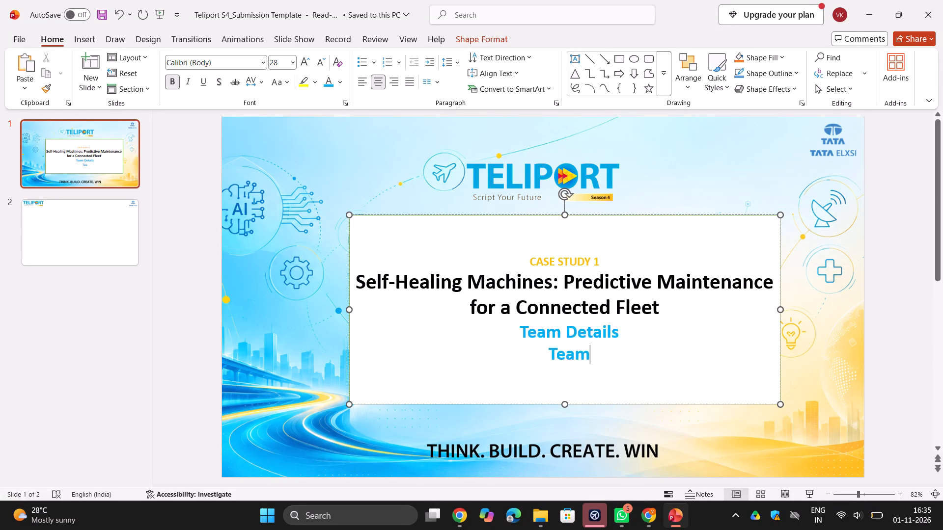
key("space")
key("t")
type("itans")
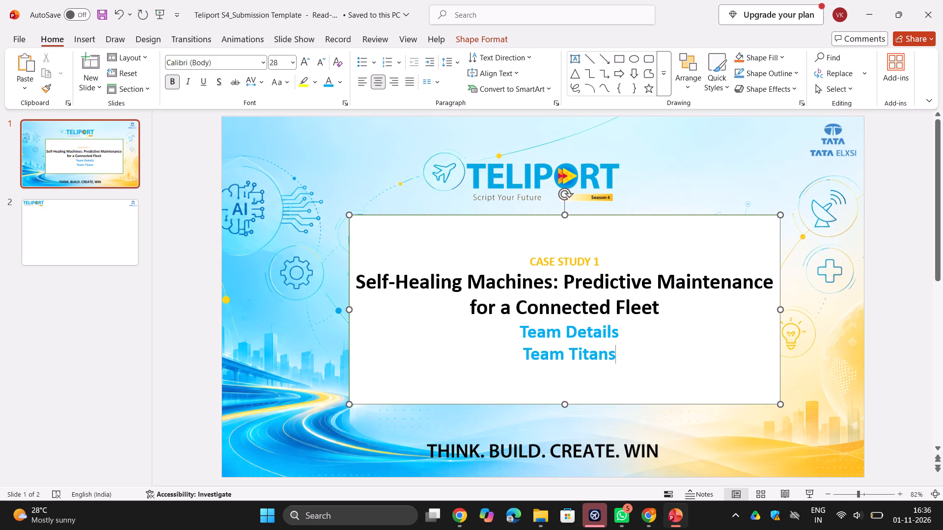
Format the team name "Team Titans" in black at font size 36.
left_click_drag(524, 350, 601, 358)
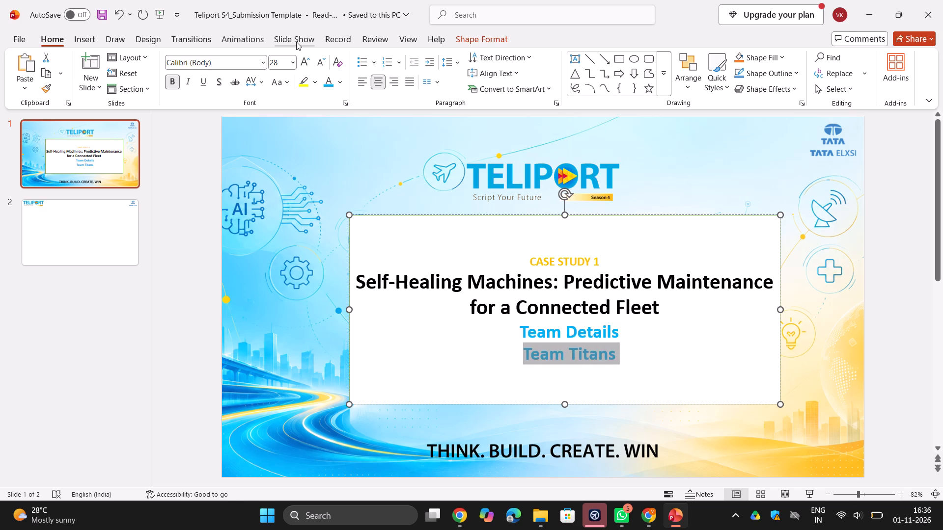
left_click(75, 42)
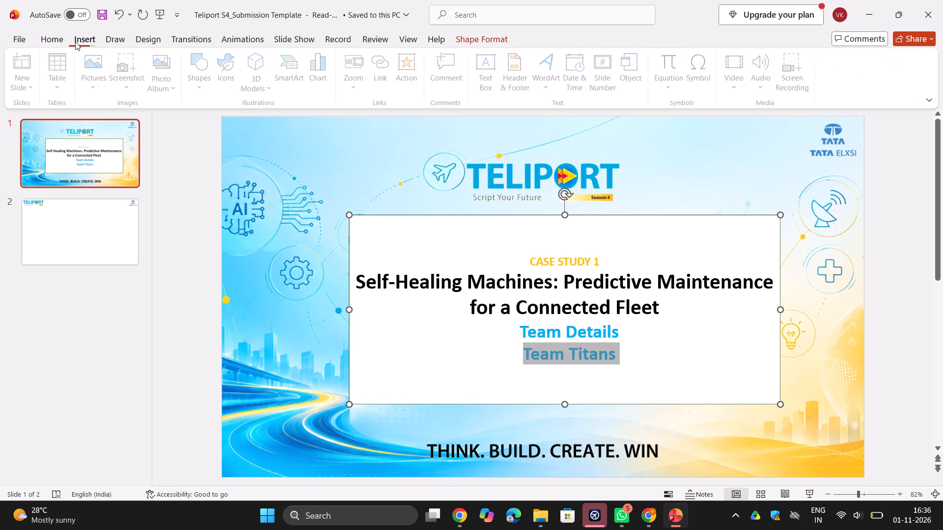
left_click(55, 42)
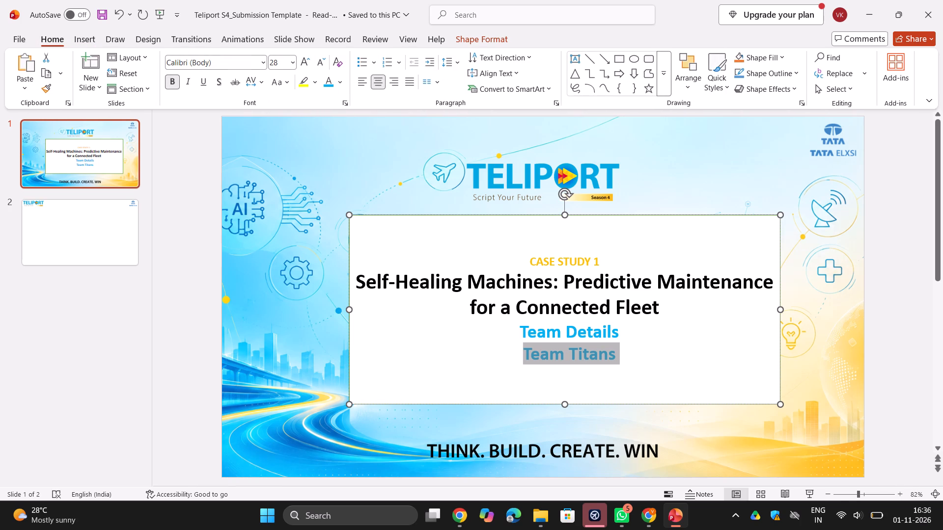
left_click(341, 82)
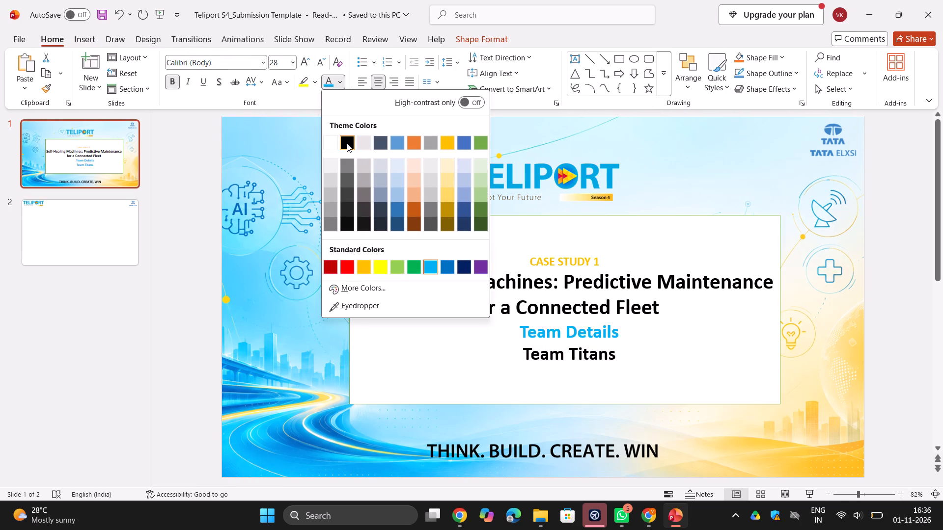
left_click(347, 143)
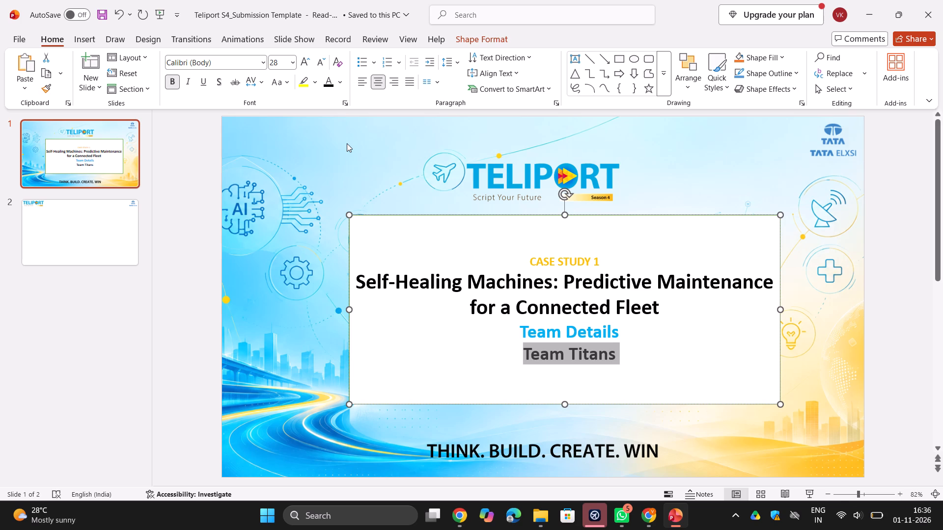
left_click(293, 64)
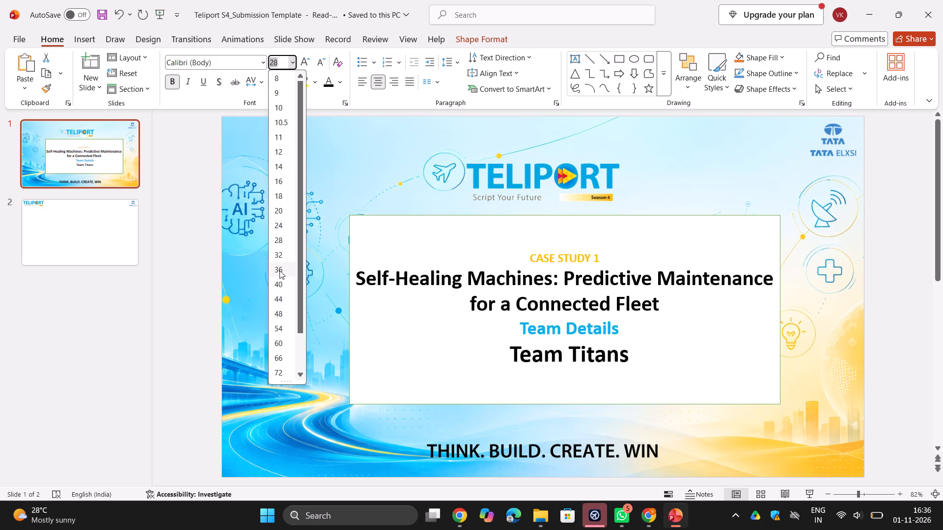
left_click(279, 270)
Set the font size of the "Team Details" line to 24.
left_click(571, 334)
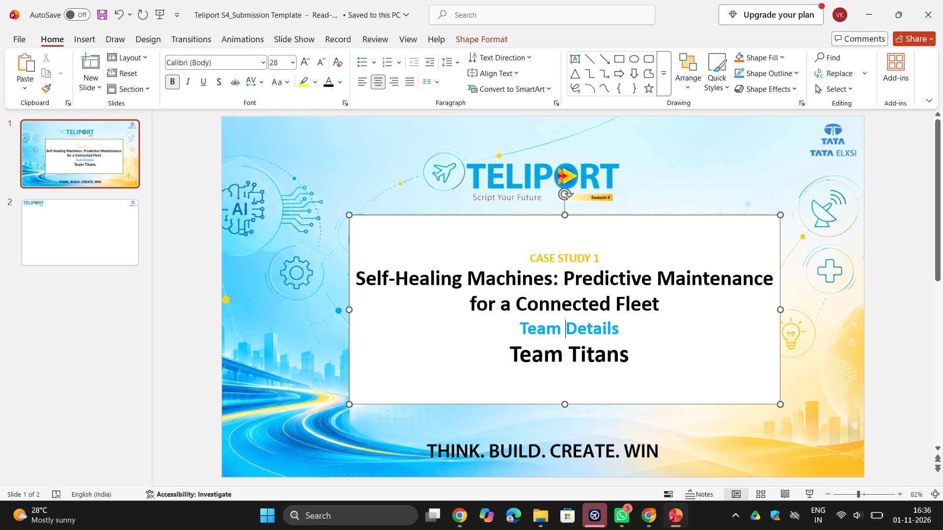
left_click_drag(522, 326, 572, 324)
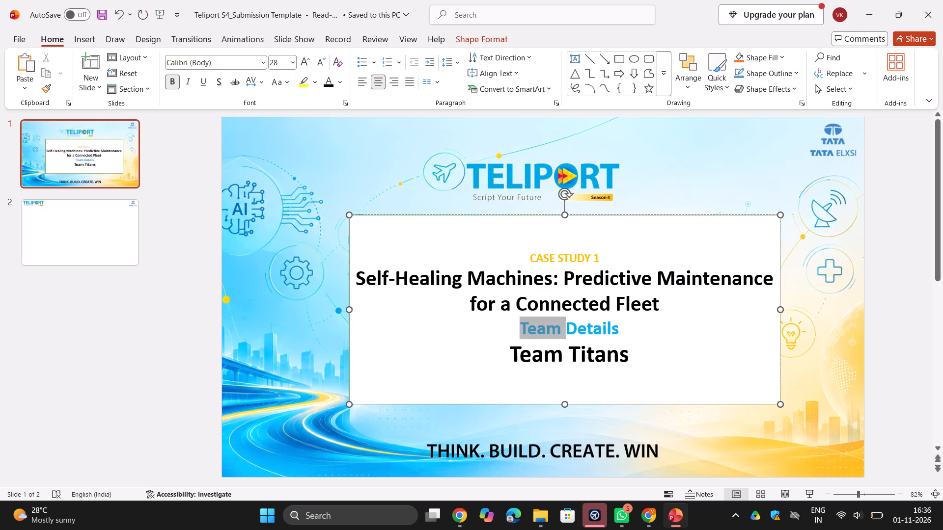
left_click_drag(572, 324, 600, 323)
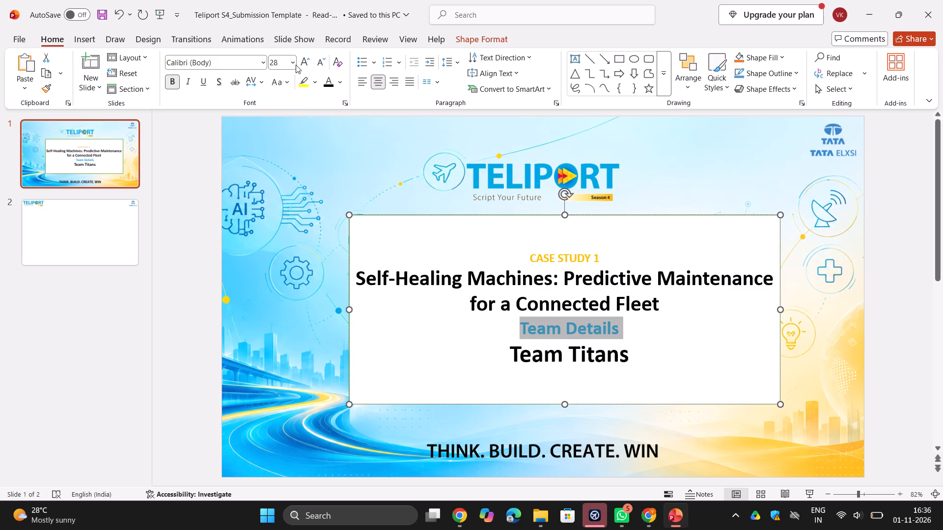
left_click(293, 64)
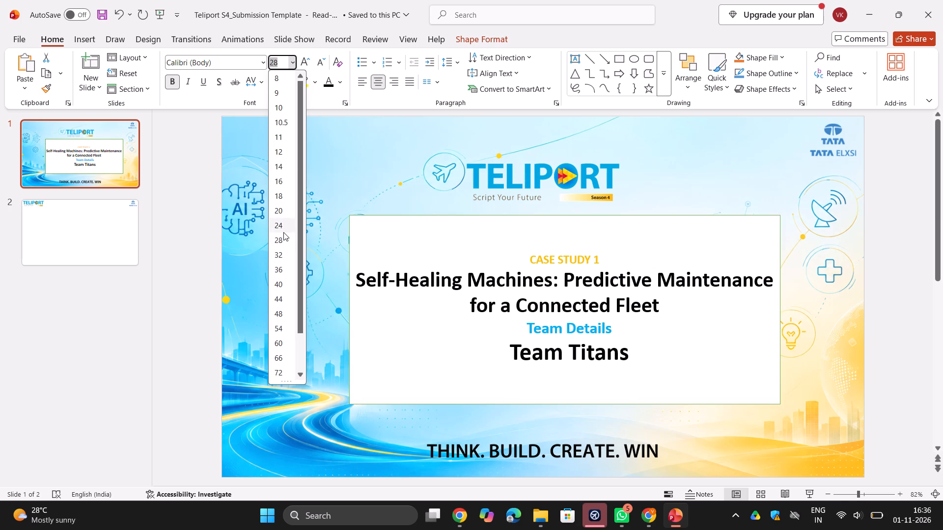
left_click(283, 232)
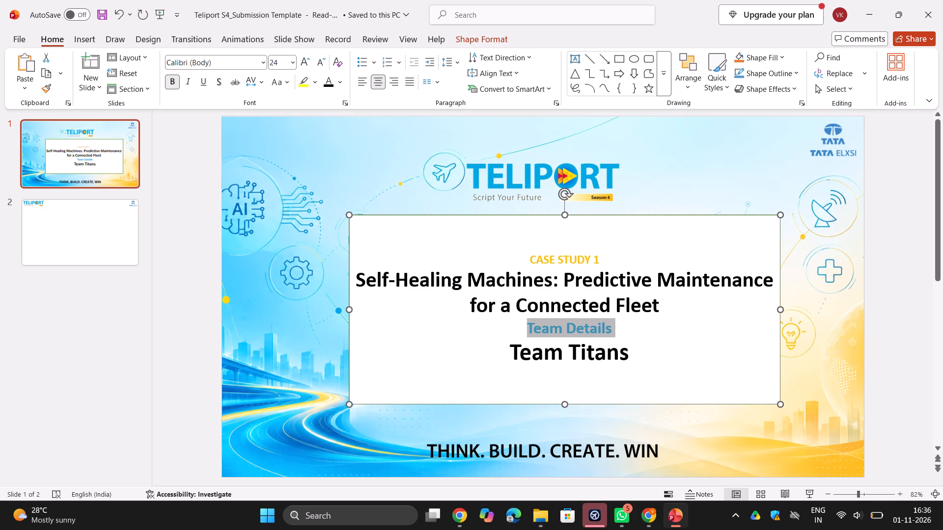
Add the team leader's full name in title case on a new line directly below "Team Titans".
left_click(632, 354)
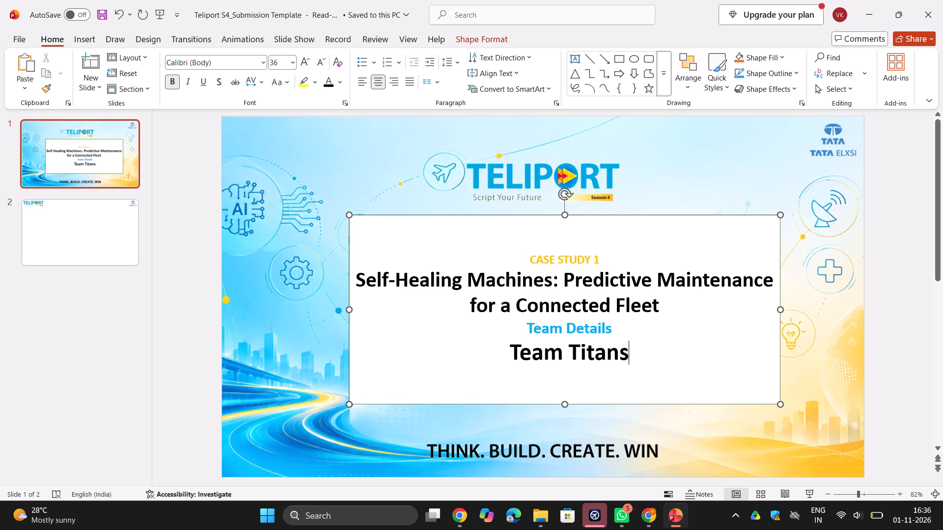
key("Return")
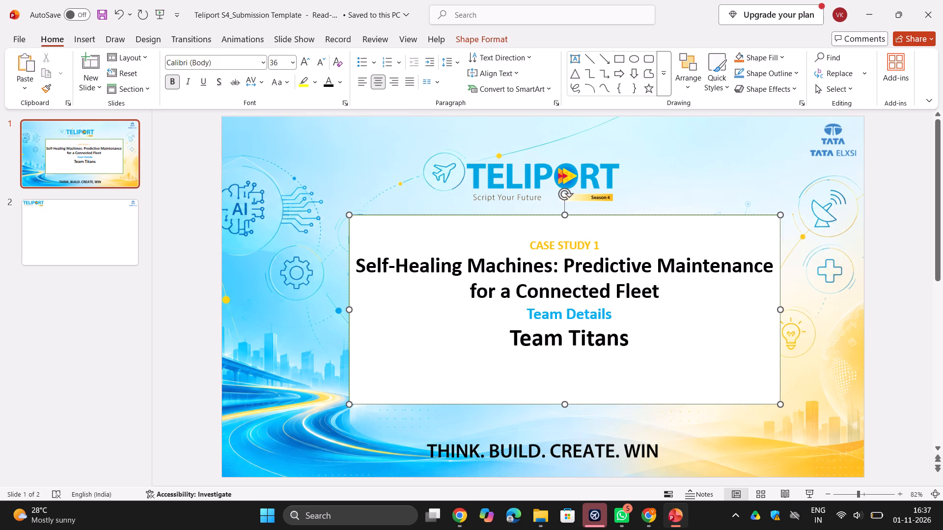
left_click(616, 317)
left_click(632, 339)
key("Return")
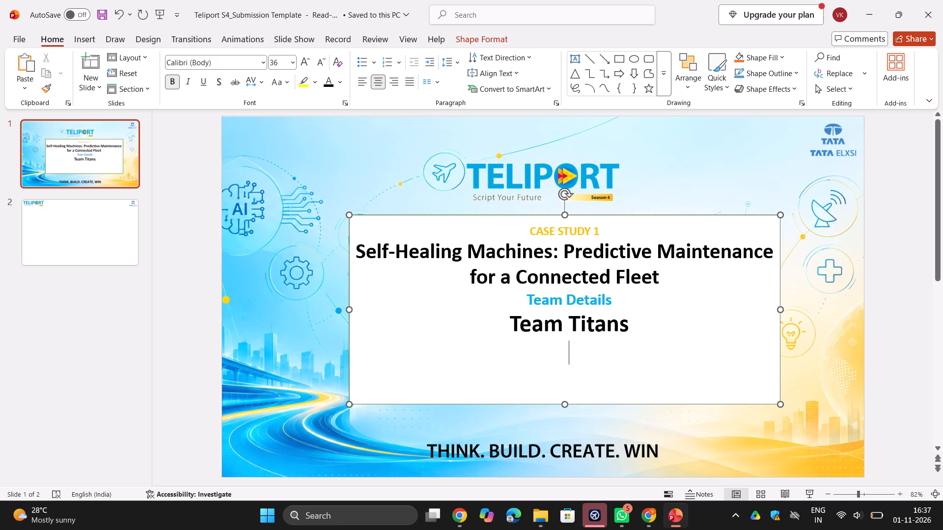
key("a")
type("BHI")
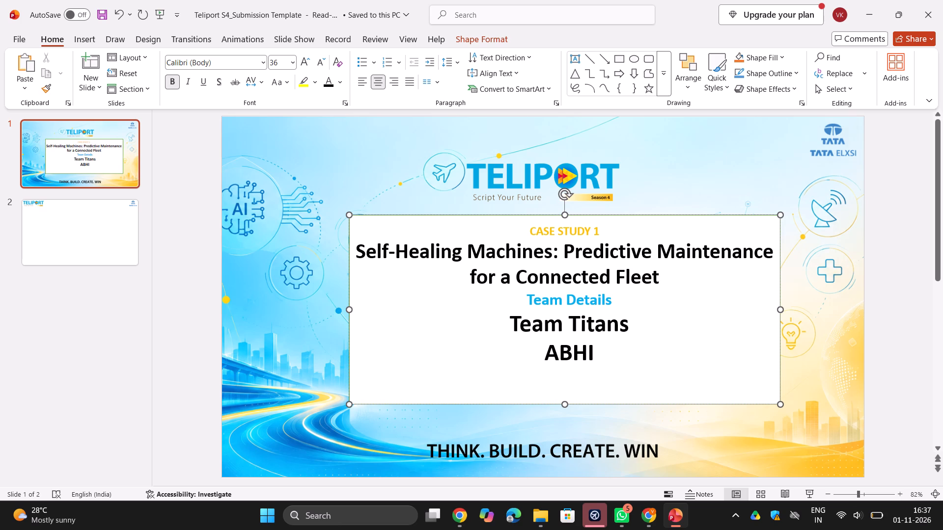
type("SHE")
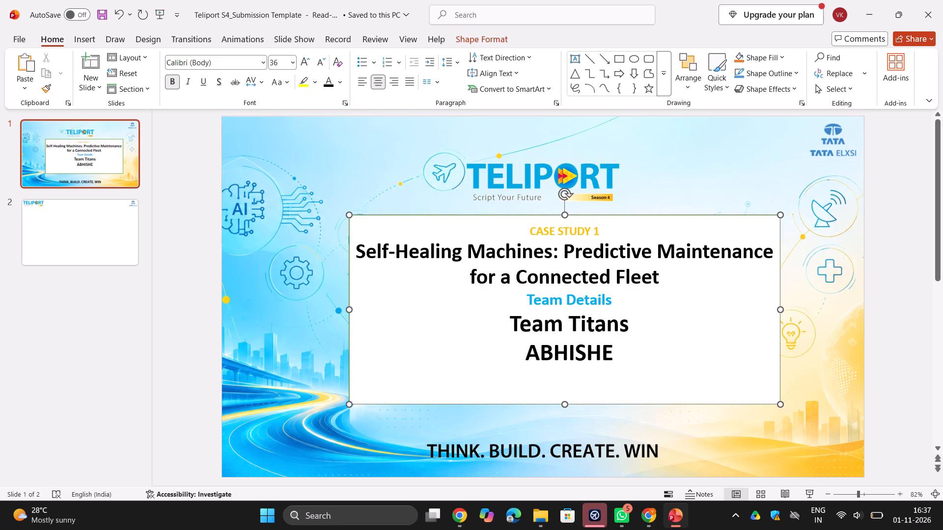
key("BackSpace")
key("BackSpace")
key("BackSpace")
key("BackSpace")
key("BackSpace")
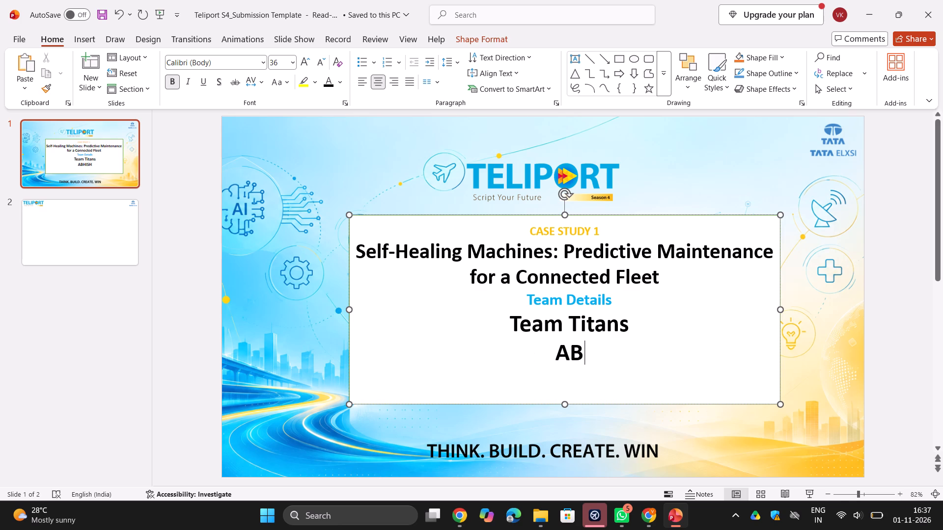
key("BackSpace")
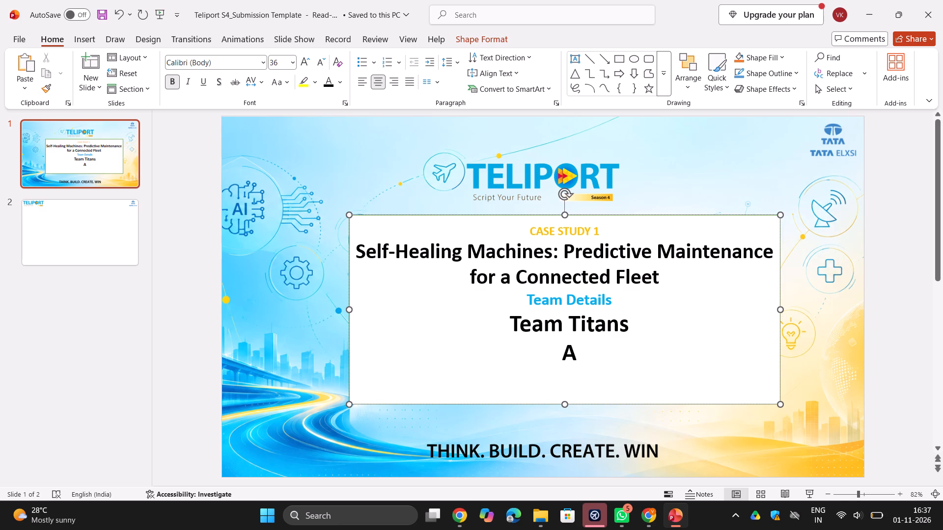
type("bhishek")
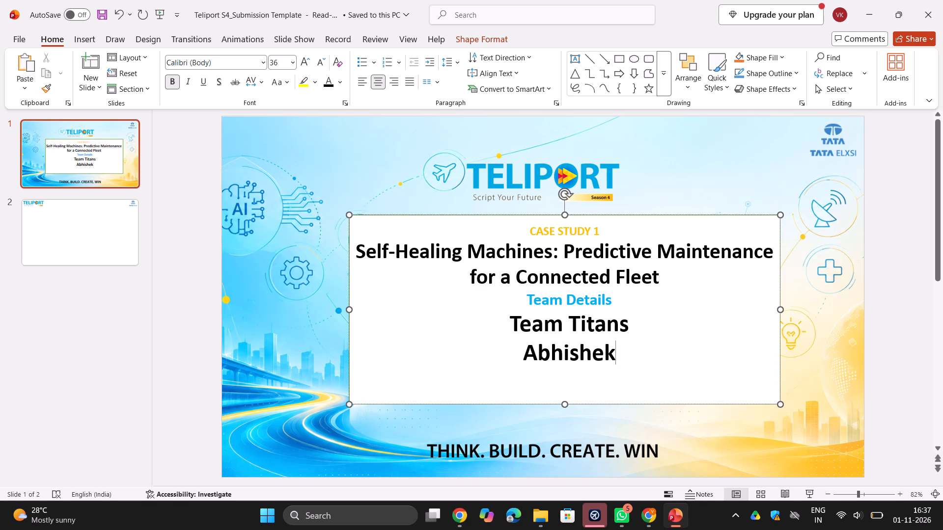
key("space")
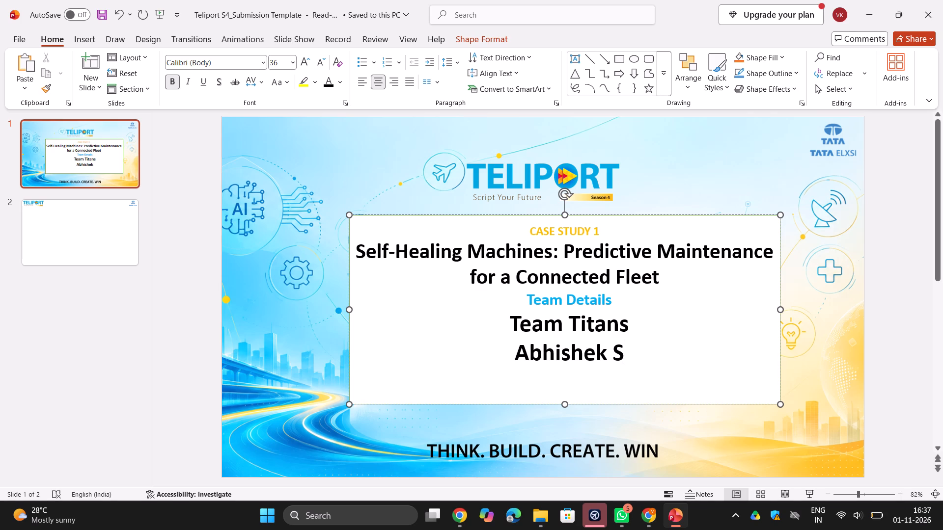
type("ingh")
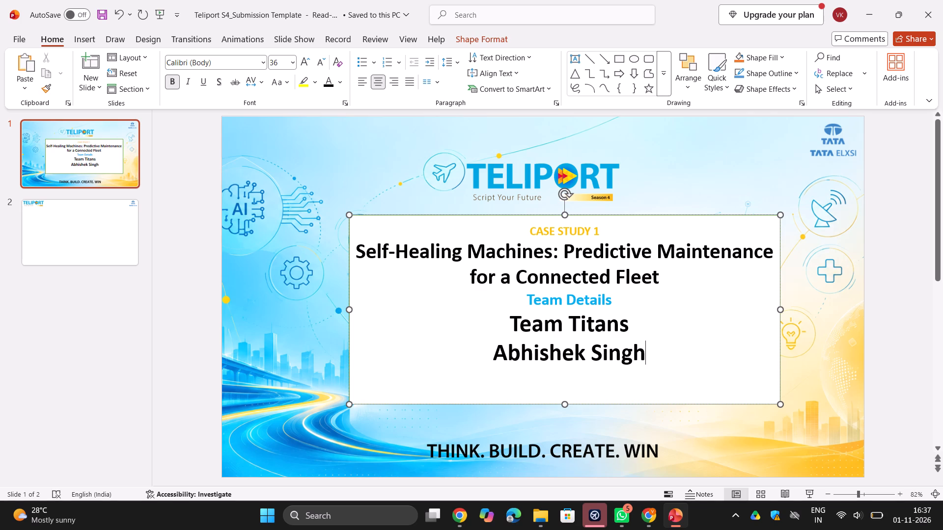
Append the role "(Team Leader)" directly after the team leader's name.
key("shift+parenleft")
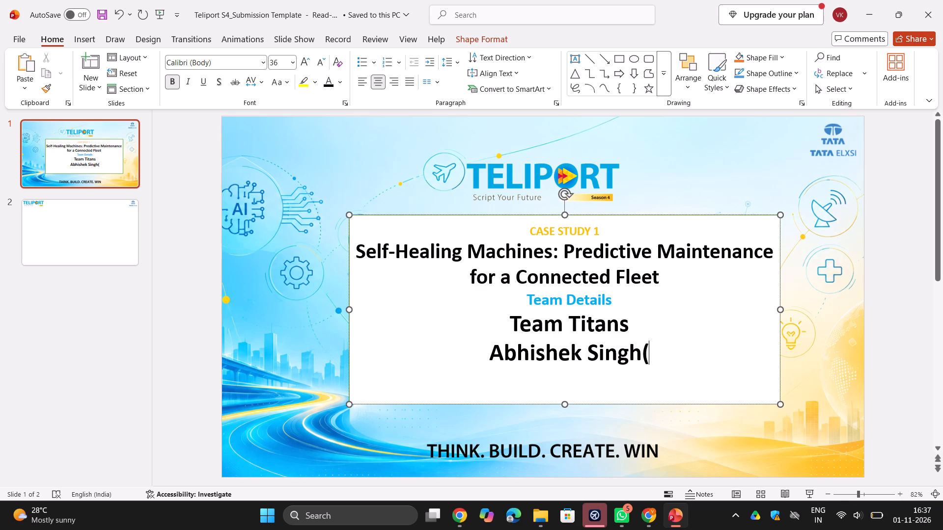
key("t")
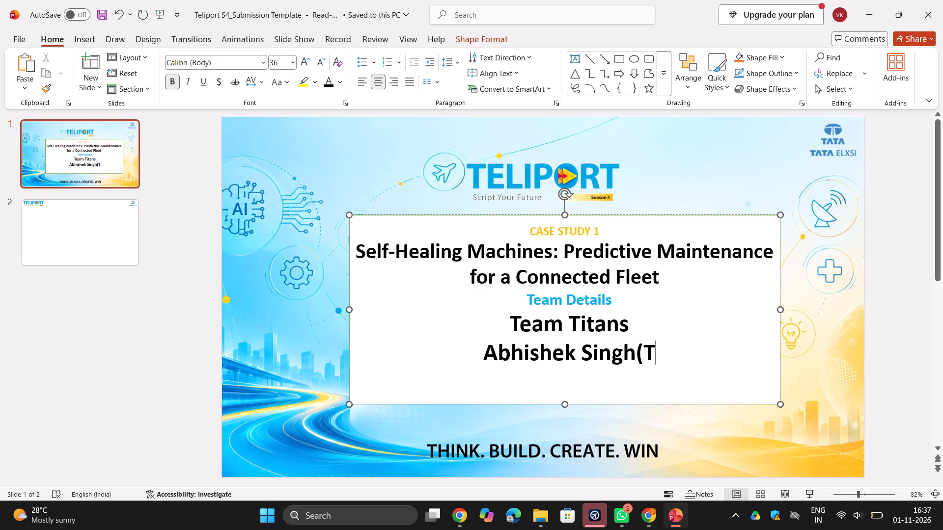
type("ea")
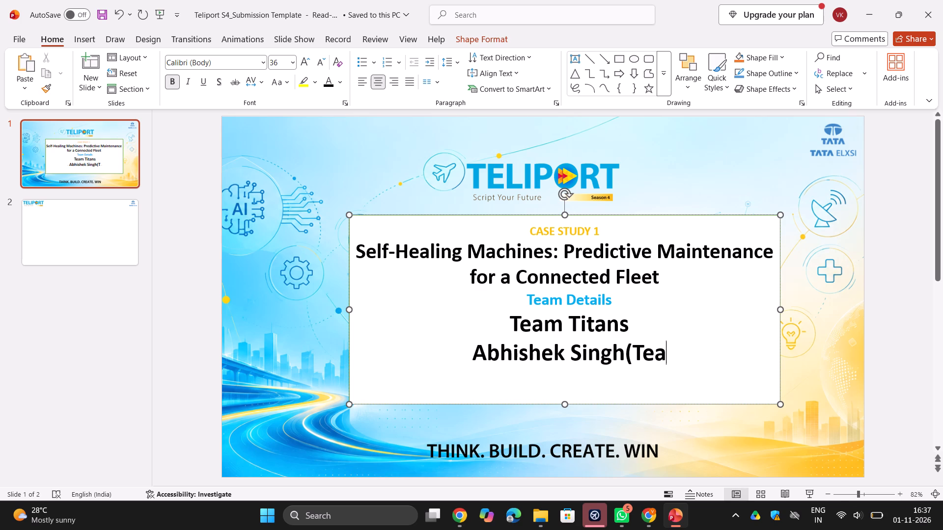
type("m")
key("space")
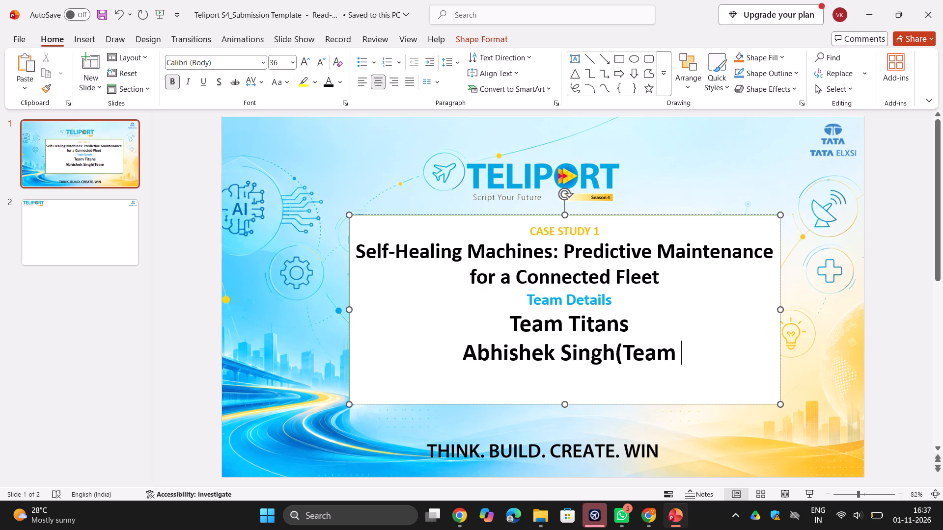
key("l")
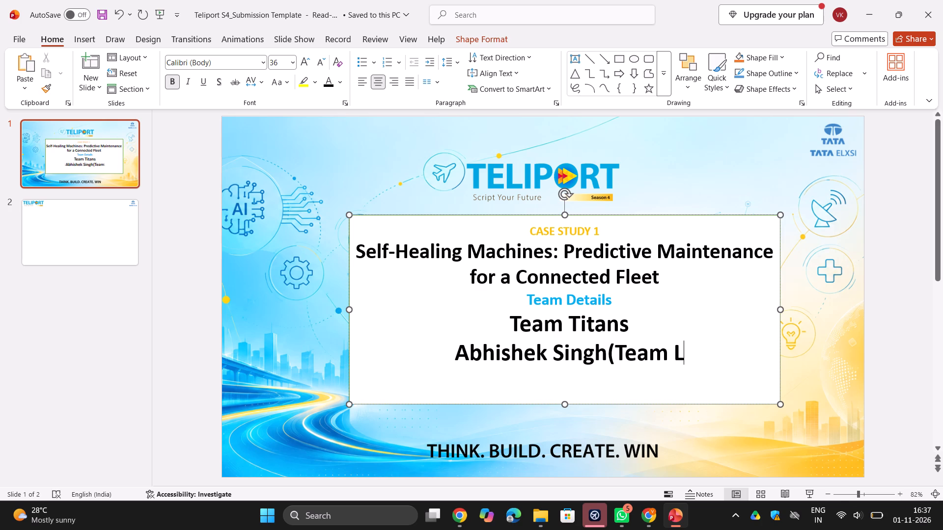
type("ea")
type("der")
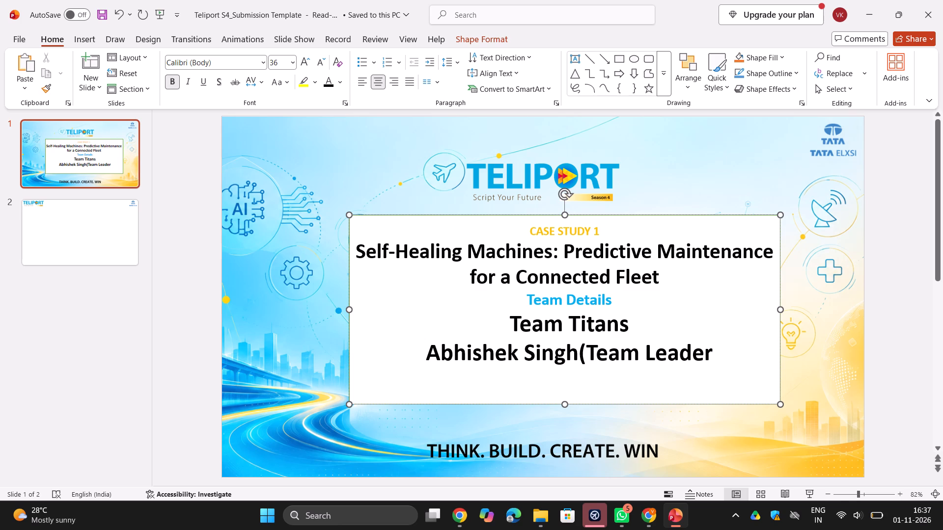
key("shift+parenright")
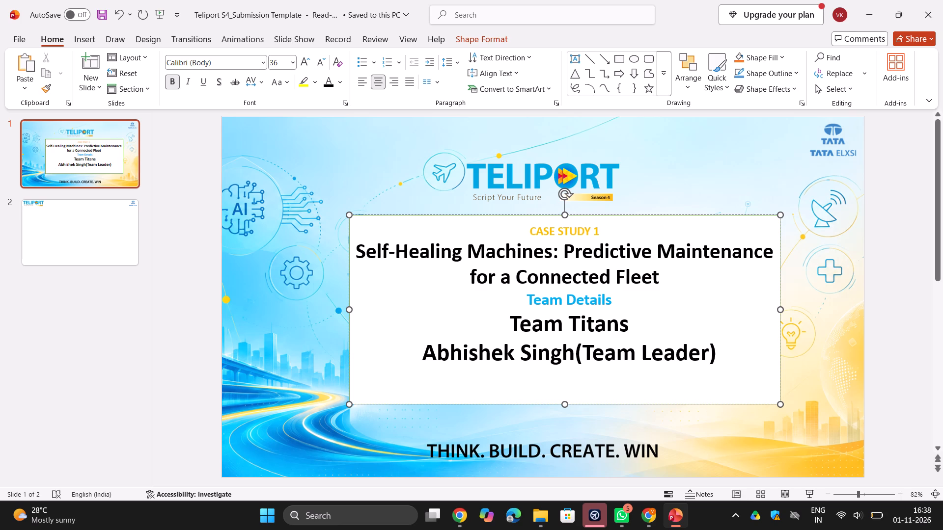
Remove the bold formatting from the whole team leader line, including the role in parentheses.
left_click_drag(415, 351, 693, 354)
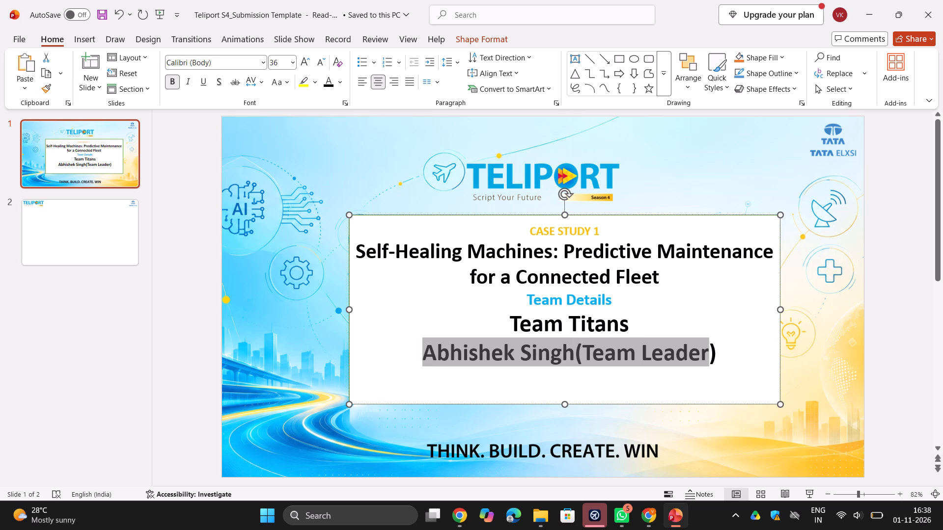
left_click_drag(693, 354, 760, 354)
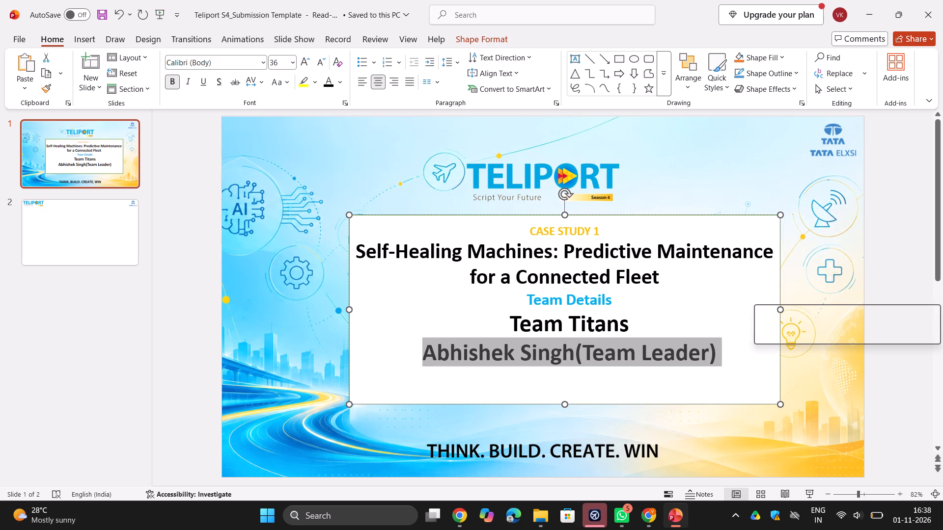
left_click(172, 82)
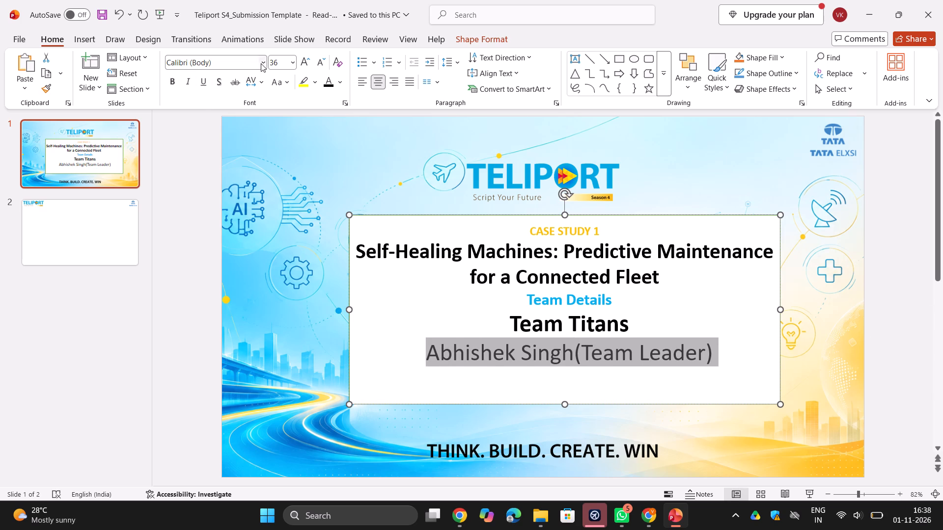
Set the font size of the team leader line to 20.
left_click(292, 61)
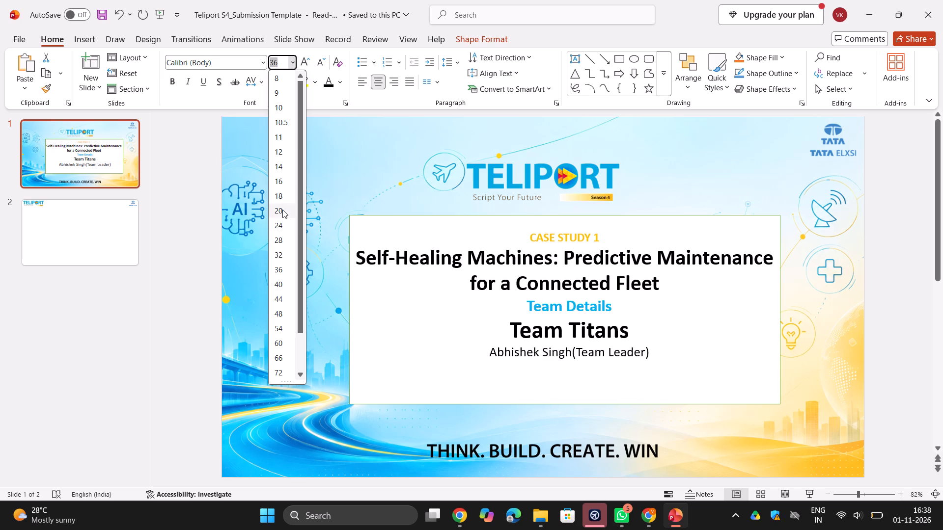
left_click(282, 212)
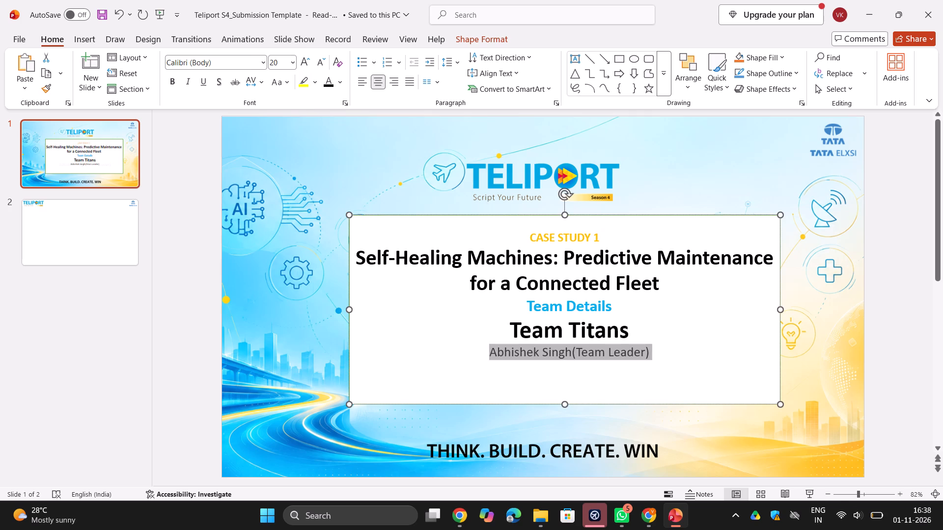
Append a "|" separator and the second team member's full name in title case after "(Team Leader)" on the same line.
left_click(655, 351)
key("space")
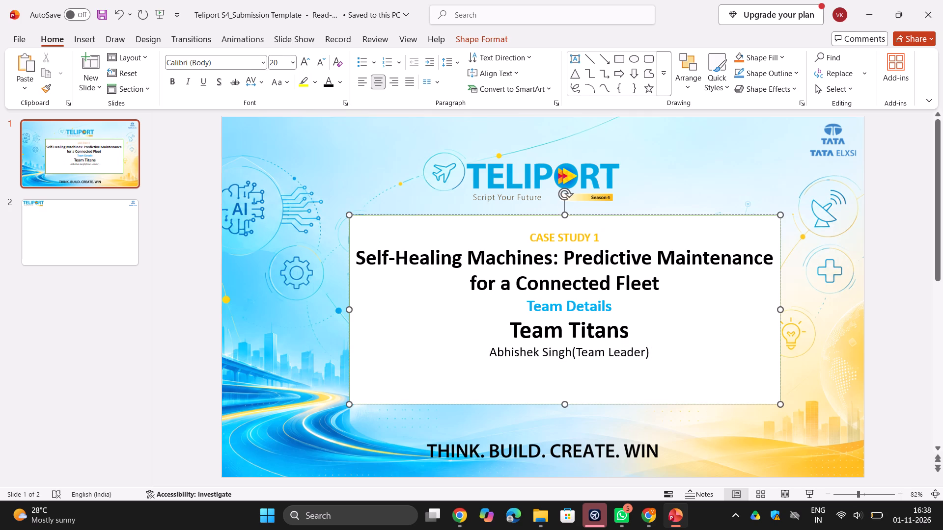
key("shift+bar")
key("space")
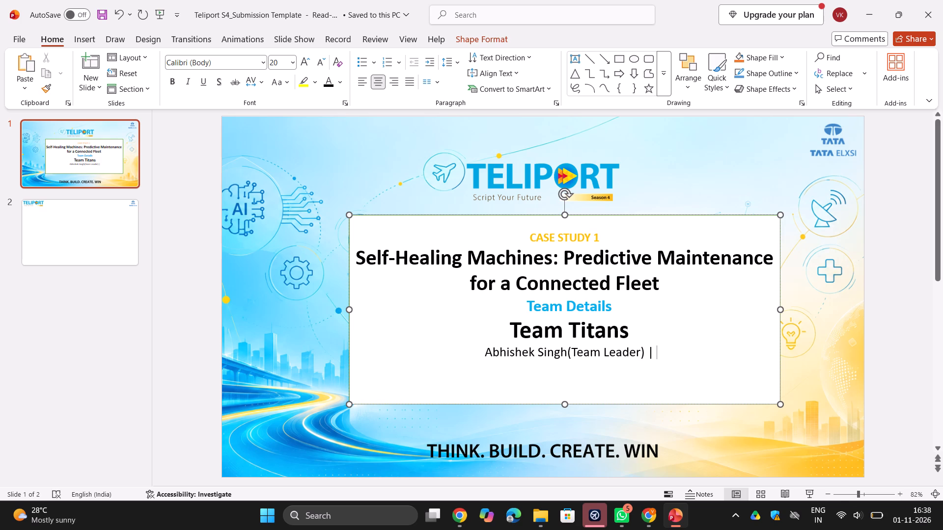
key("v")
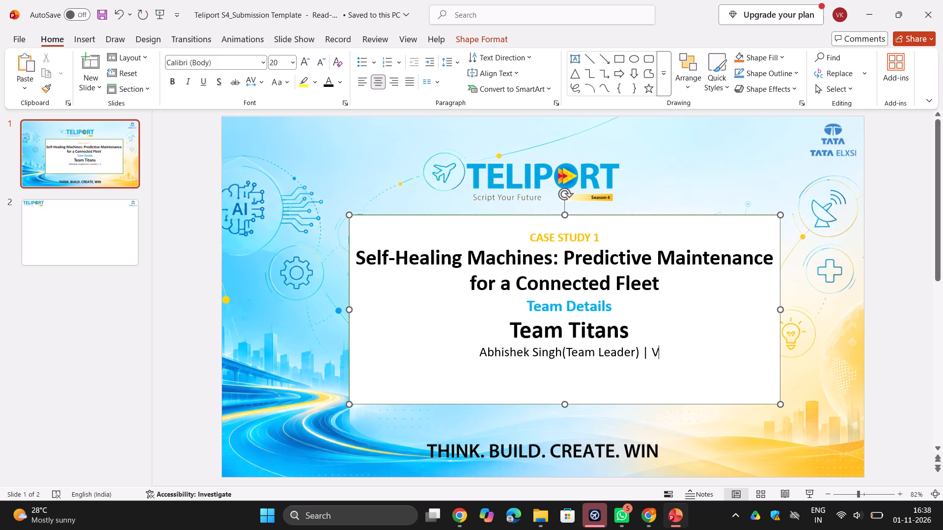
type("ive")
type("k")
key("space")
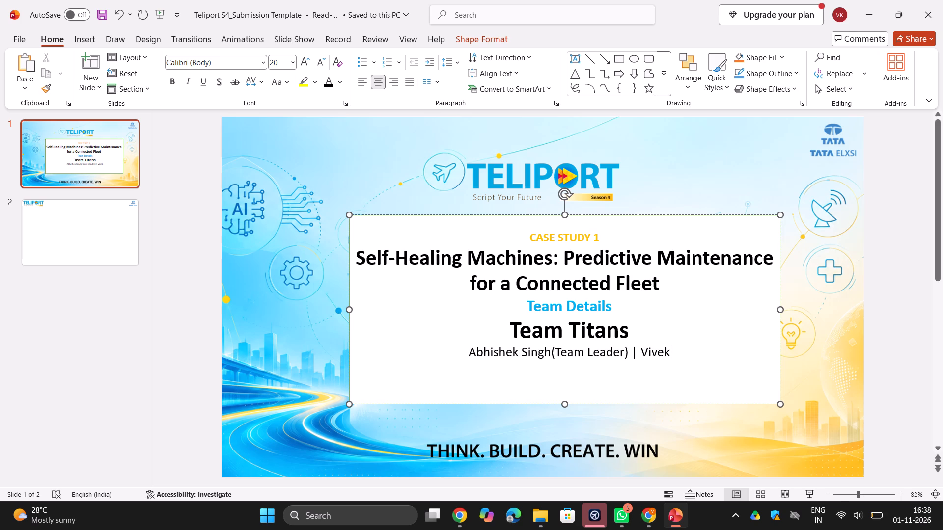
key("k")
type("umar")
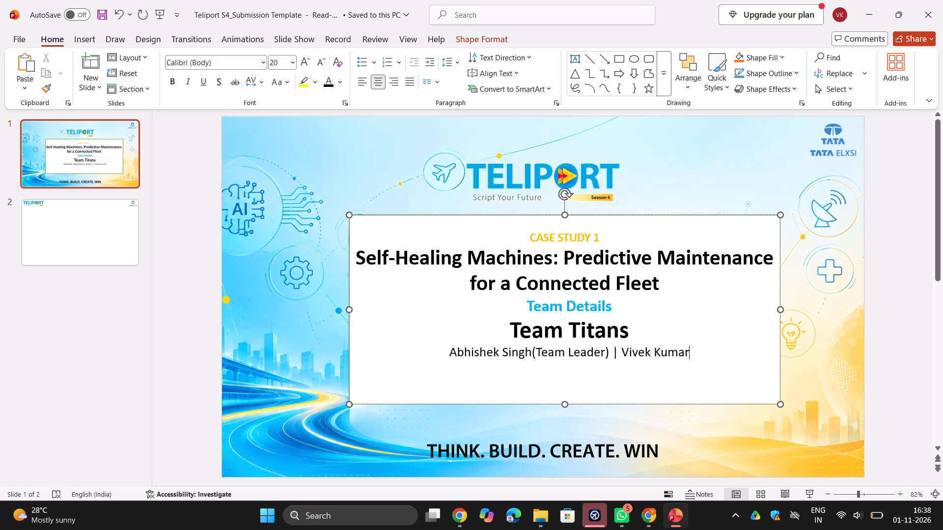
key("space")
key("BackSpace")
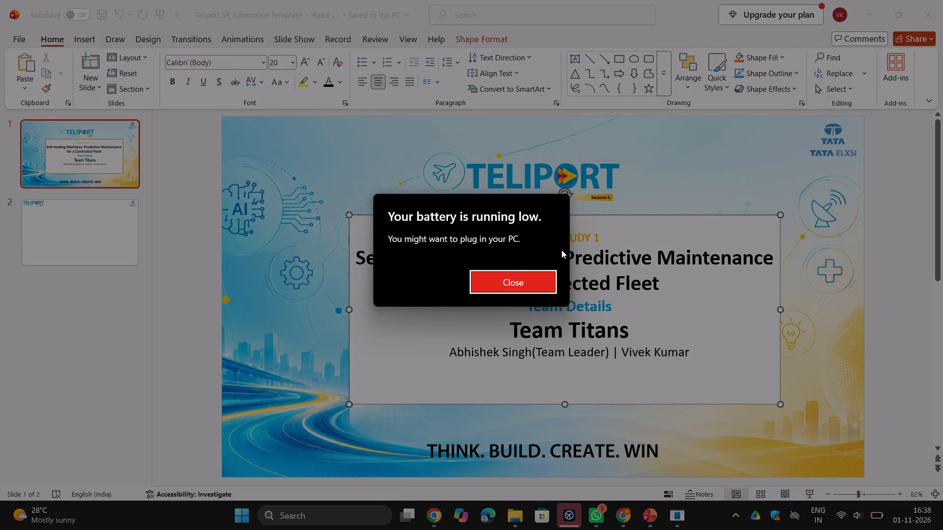
Dismiss the low-battery notification.
left_click(512, 280)
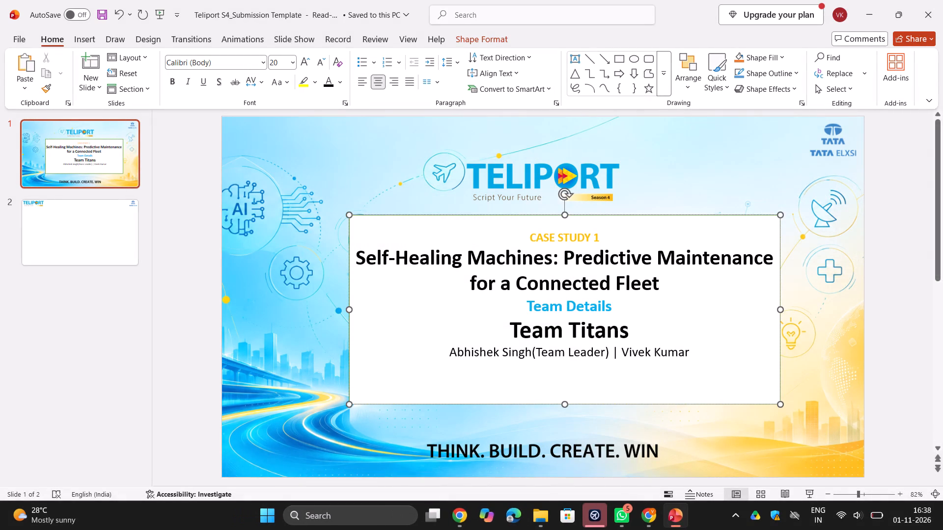
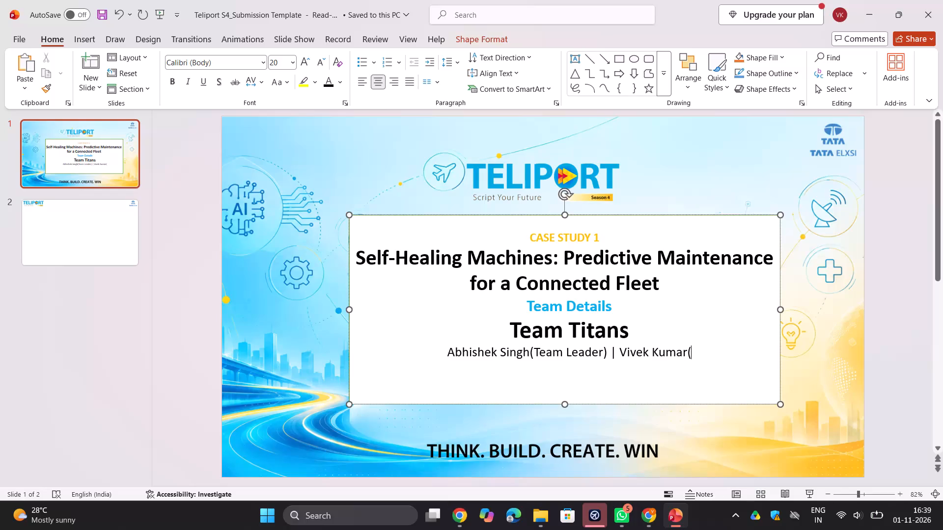
Complete the "(Member)" role after the second team member's name and put a space before each role's opening parenthesis.
type("ember")
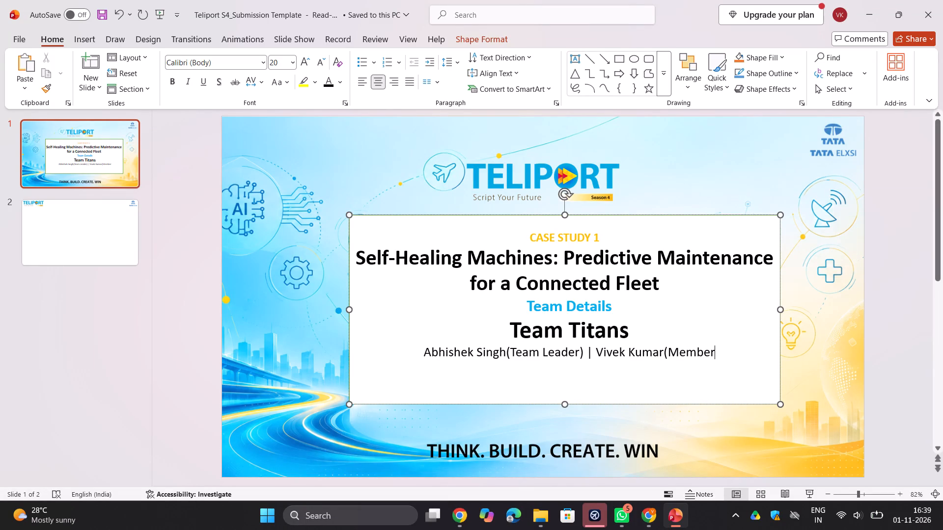
key("shift+parenright")
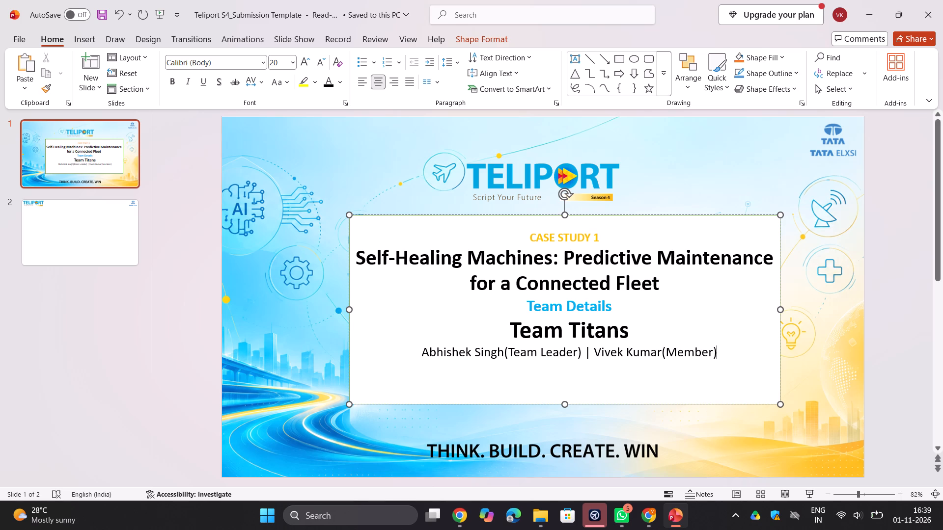
left_click(663, 346)
key("space")
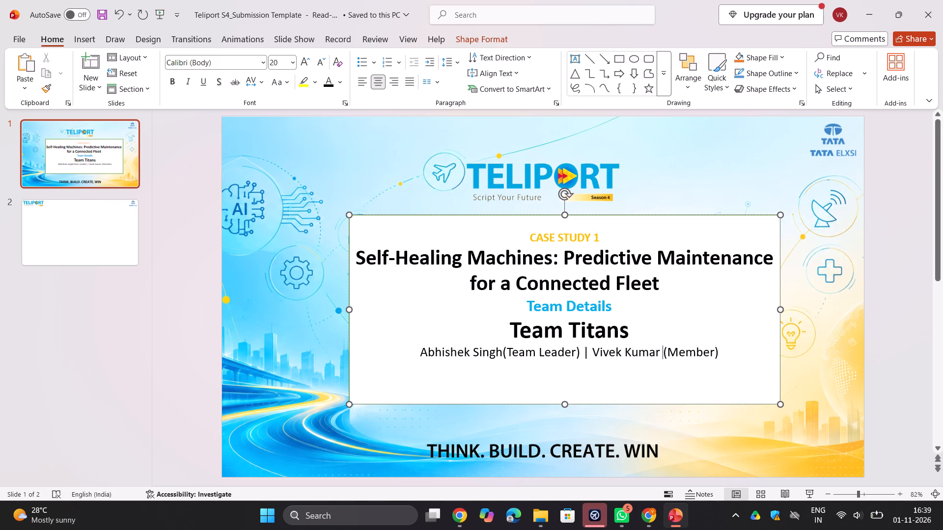
left_click(503, 349)
key("space")
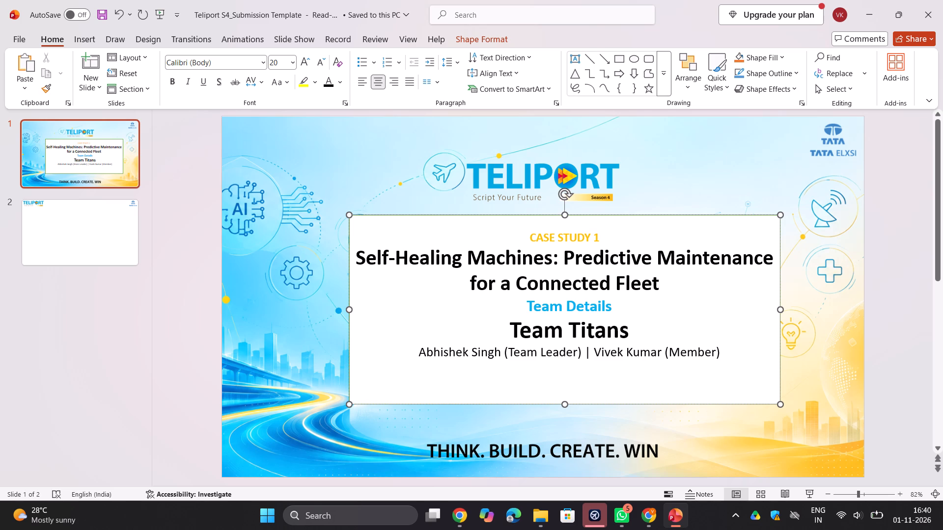
Add a new line reading "JECRC University,Jaipur" below the team members' line.
left_click(729, 352)
key("Return")
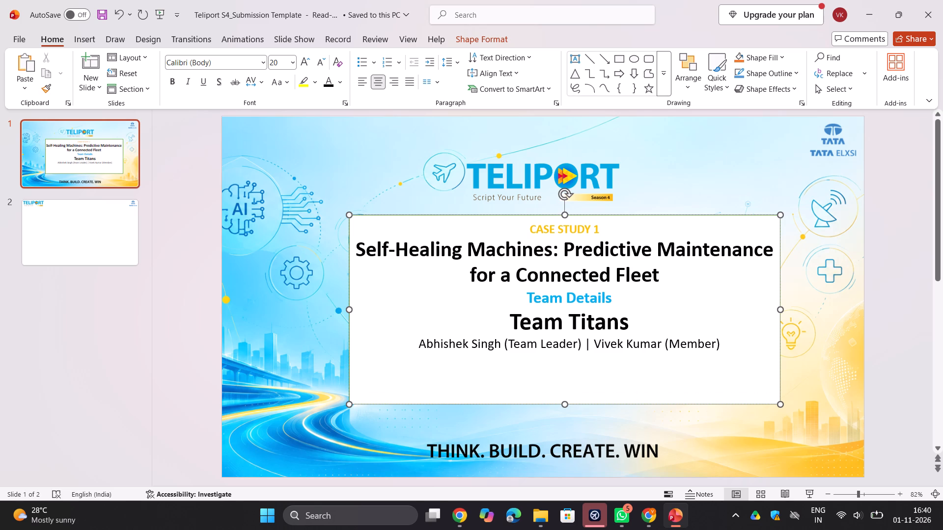
key("j")
type("ECRC")
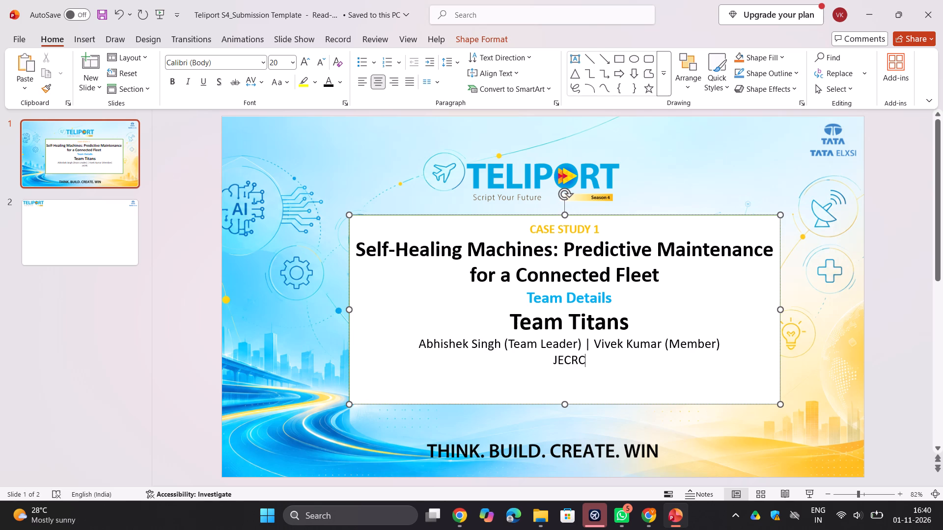
key("space")
type("niversity")
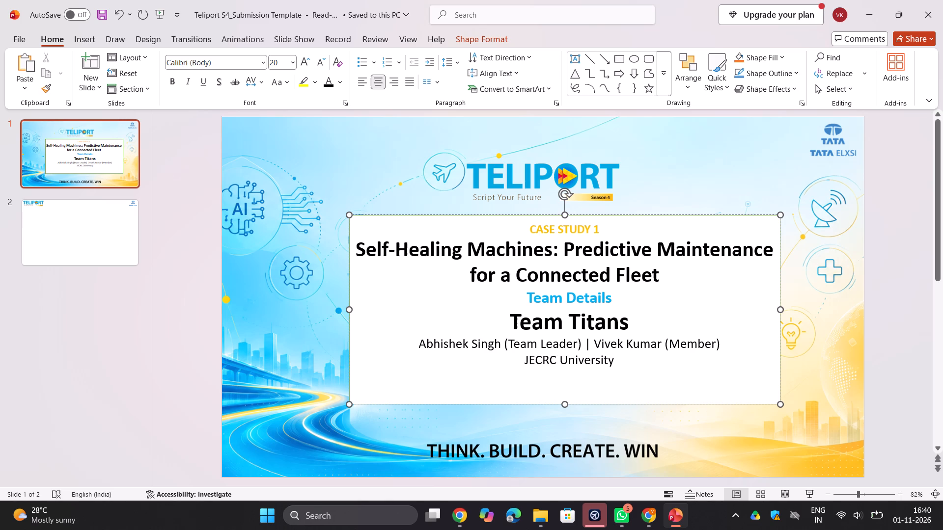
key("comma")
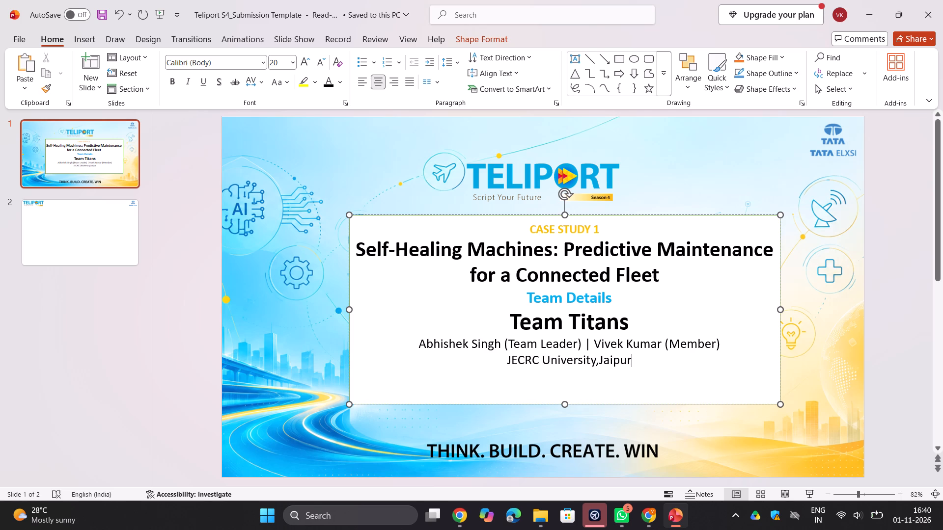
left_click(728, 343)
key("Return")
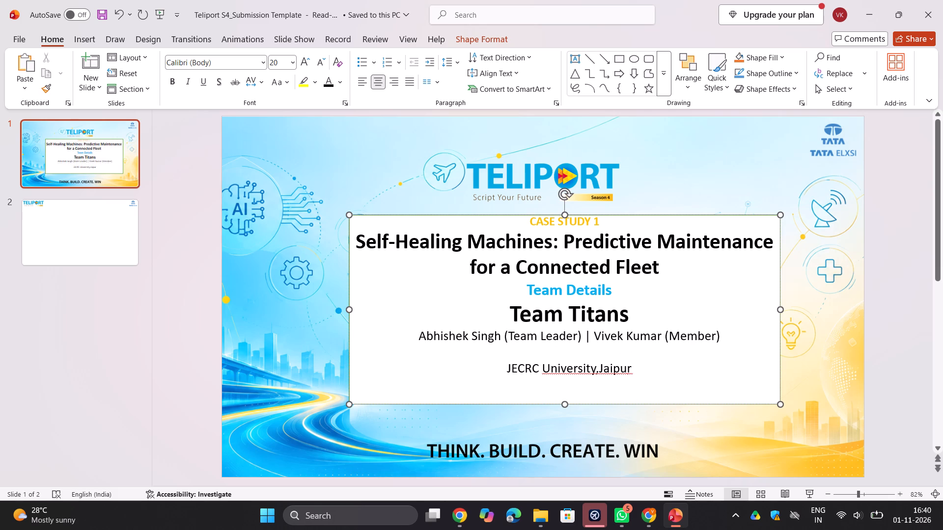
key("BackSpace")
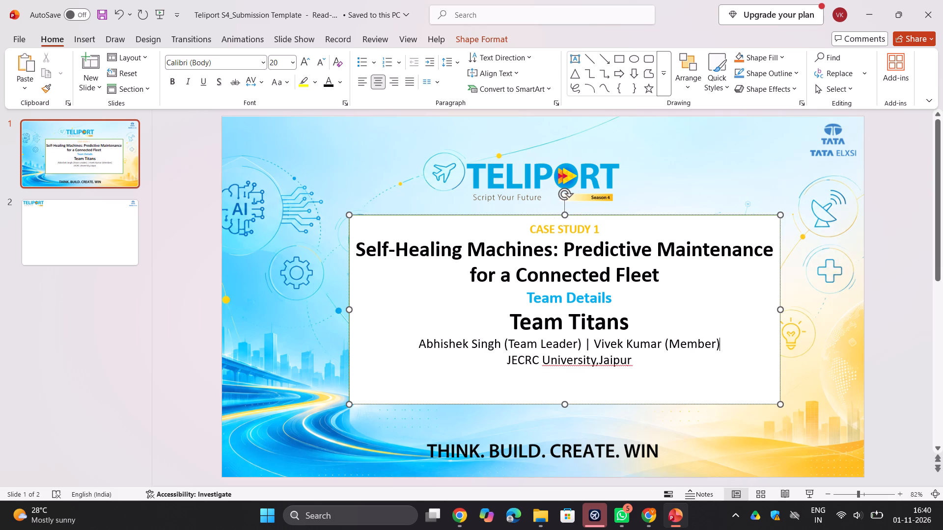
Shorten the white text box slightly at its lower edge and narrow it from both sides around the text.
left_click_drag(566, 404, 566, 416)
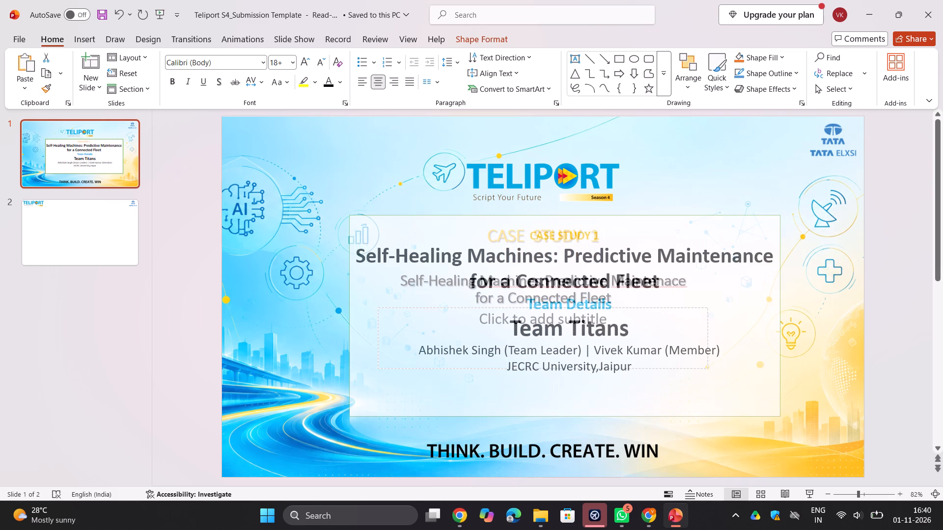
left_click_drag(566, 416, 566, 393)
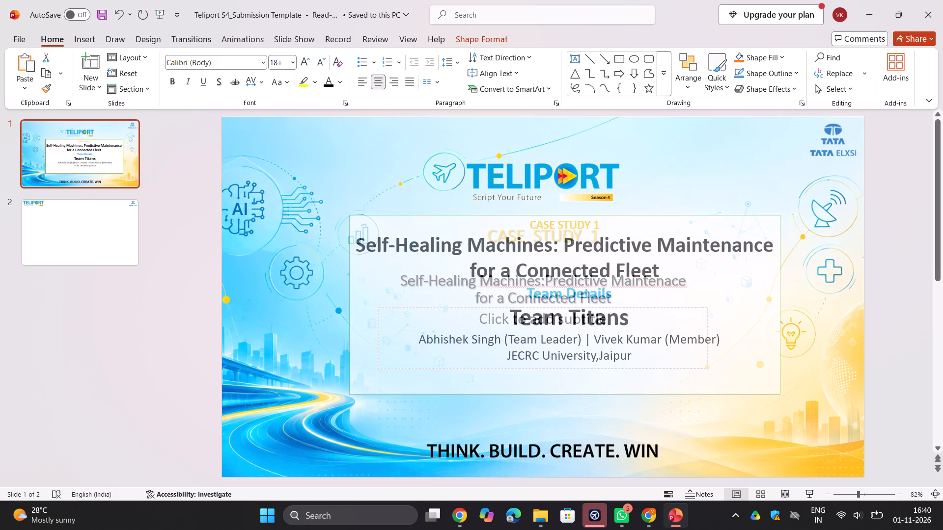
left_click_drag(566, 393, 566, 396)
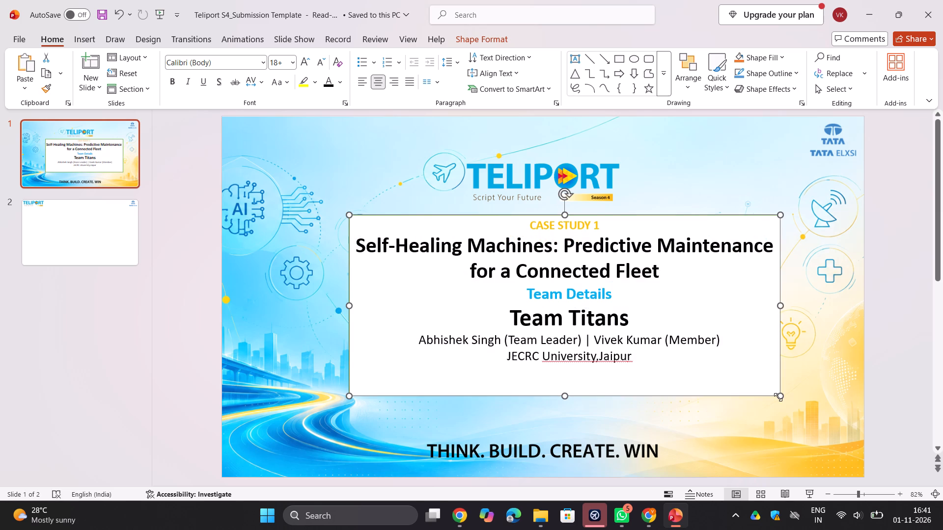
left_click_drag(779, 395, 784, 397)
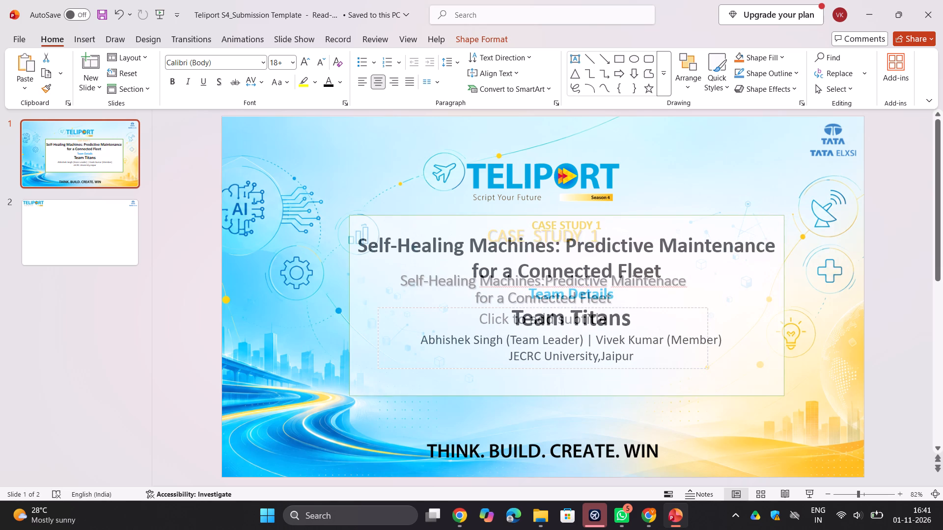
left_click_drag(784, 397, 784, 398)
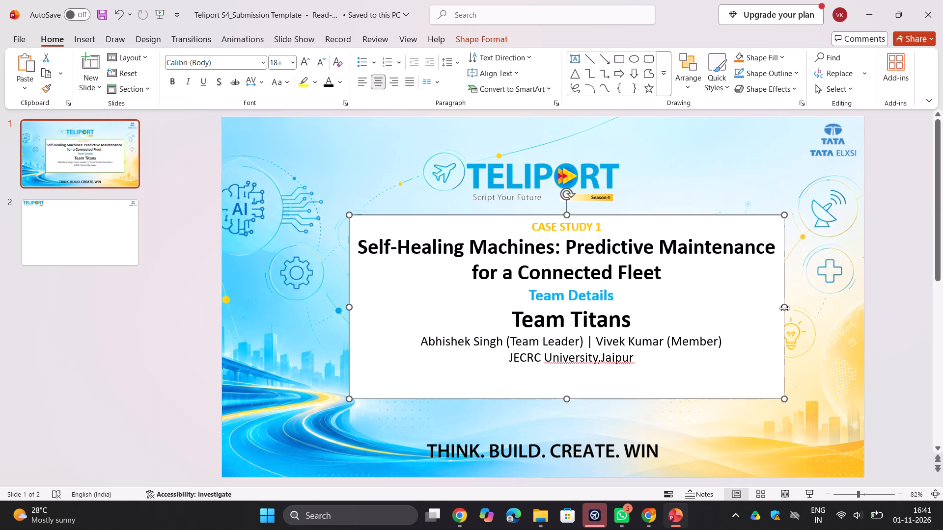
left_click_drag(783, 308, 765, 311)
left_click_drag(763, 306, 739, 310)
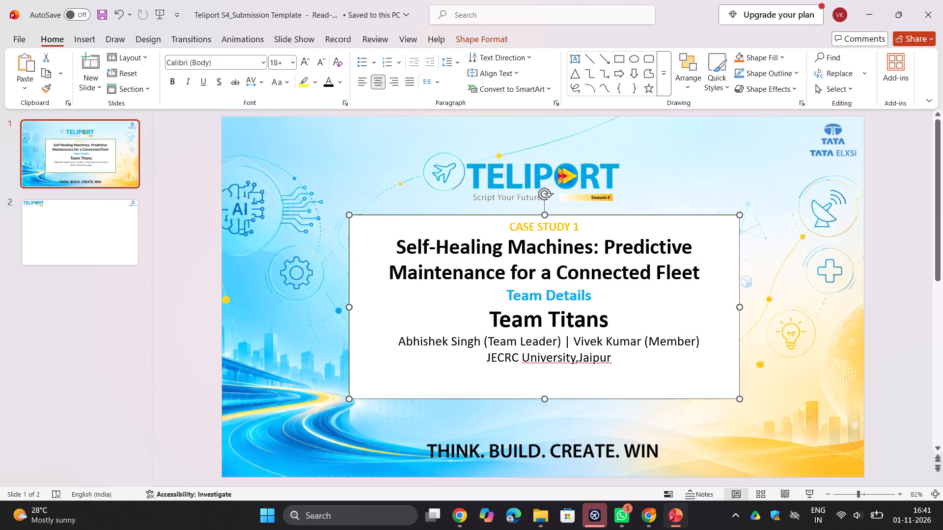
left_click_drag(350, 305, 379, 304)
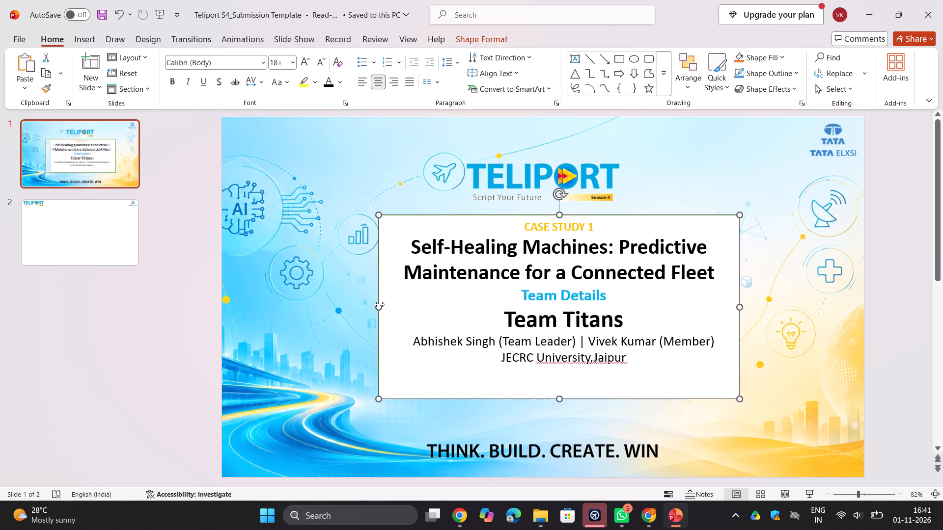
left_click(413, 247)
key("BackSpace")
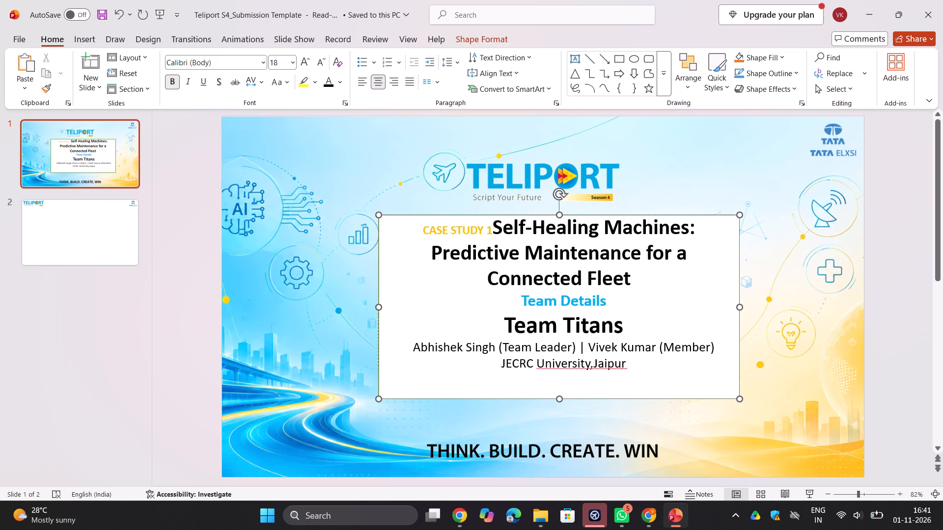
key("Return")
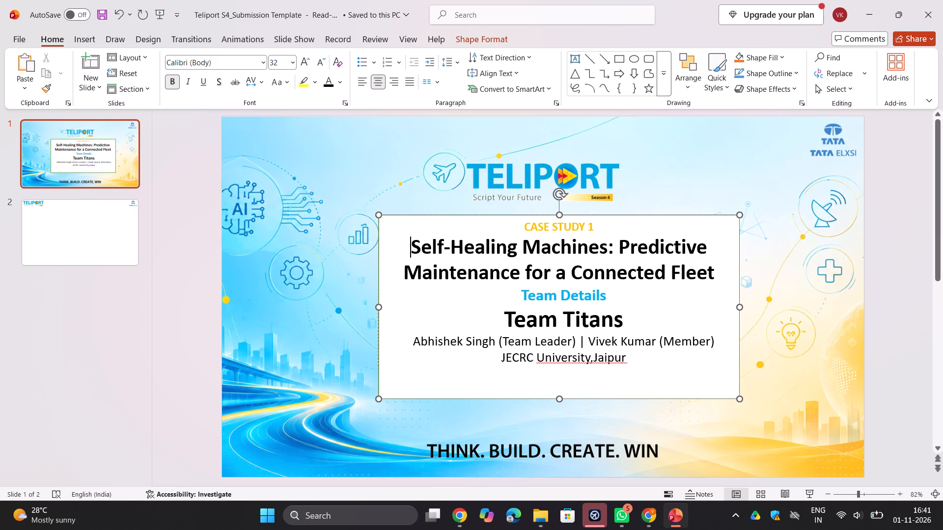
Fine-tune the text box's width at its right edge, leaving it slightly narrower.
left_click_drag(739, 308, 751, 305)
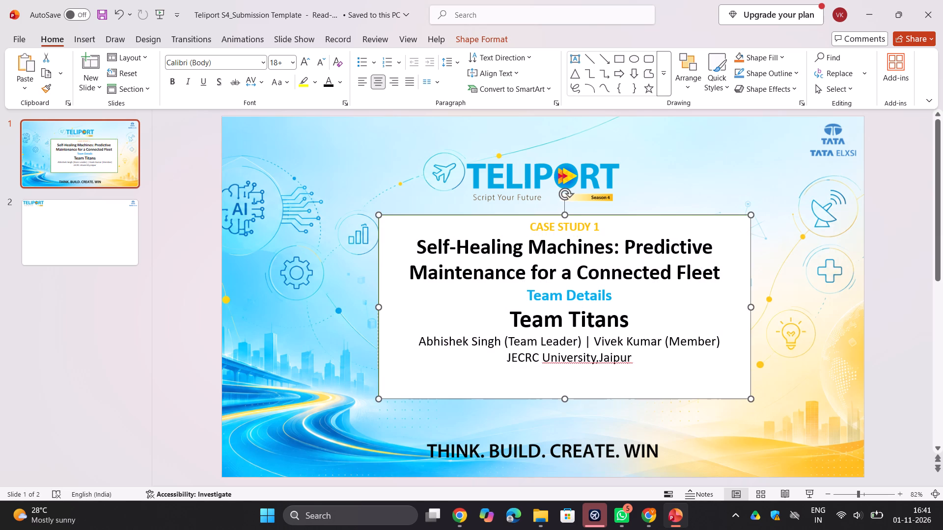
left_click(377, 305)
left_click_drag(752, 309, 736, 312)
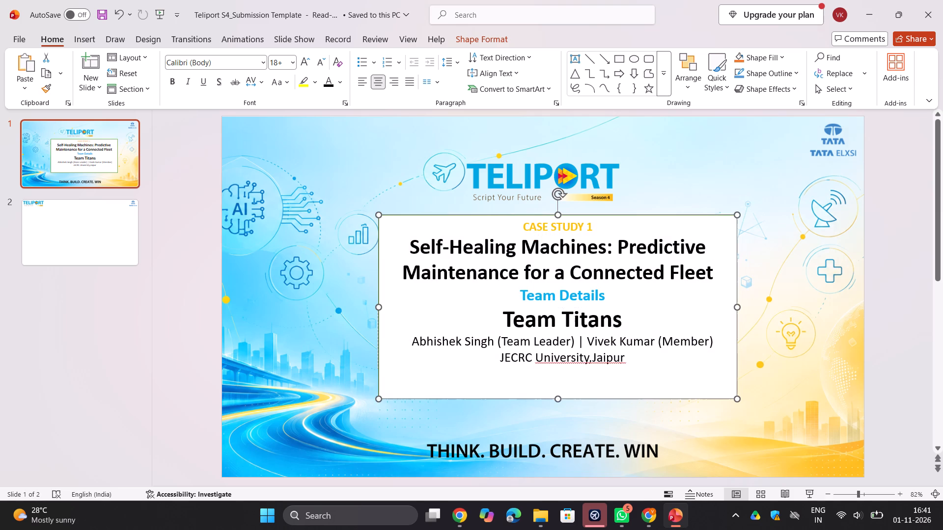
Set the font size of the whole project title "Self-Healing Machines: Predictive Maintenance for a Connected Fleet" to 24.
left_click_drag(411, 243, 633, 279)
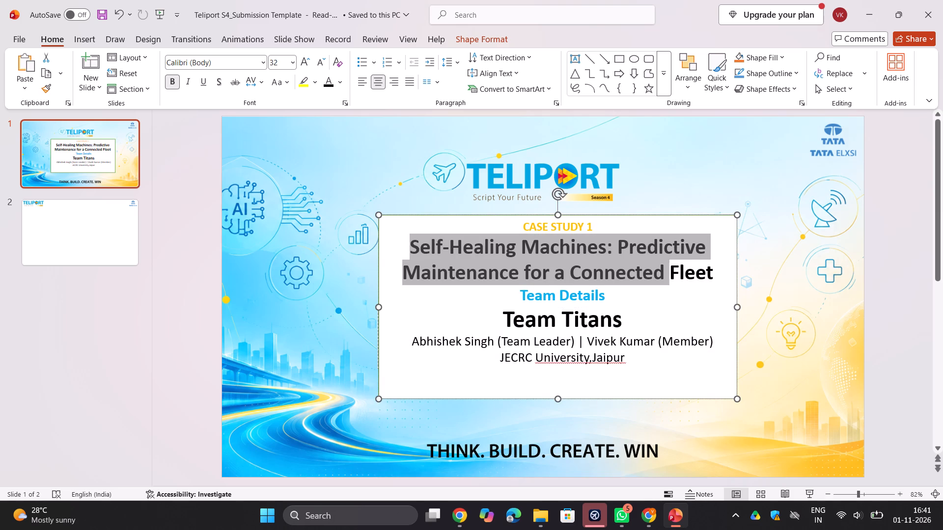
left_click_drag(633, 279, 732, 265)
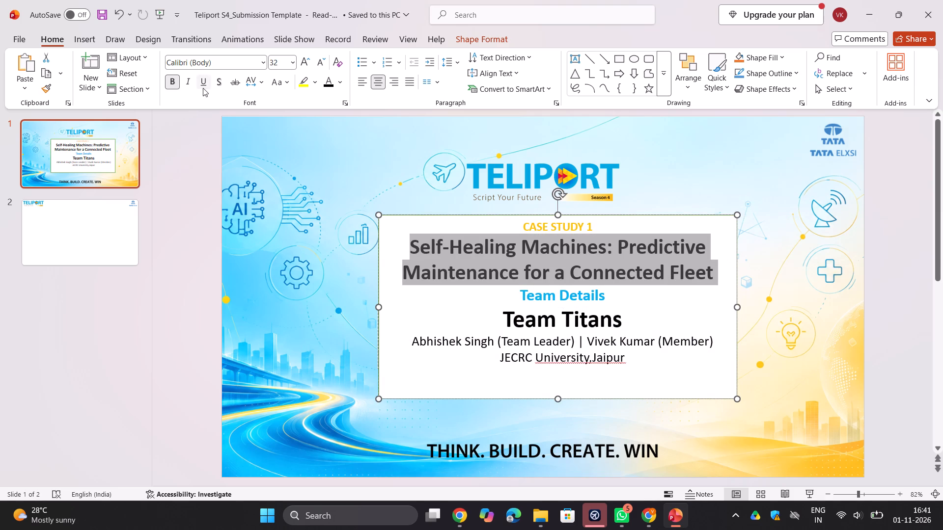
left_click(292, 62)
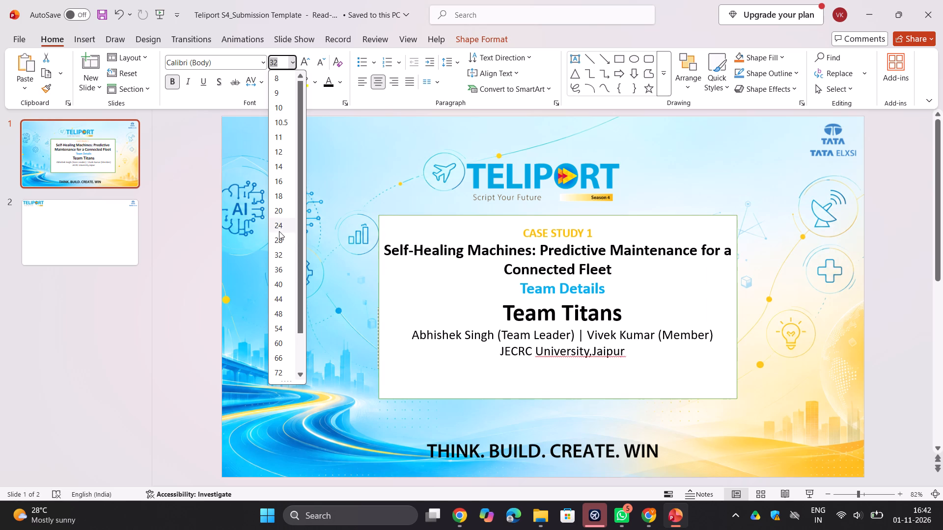
left_click(279, 231)
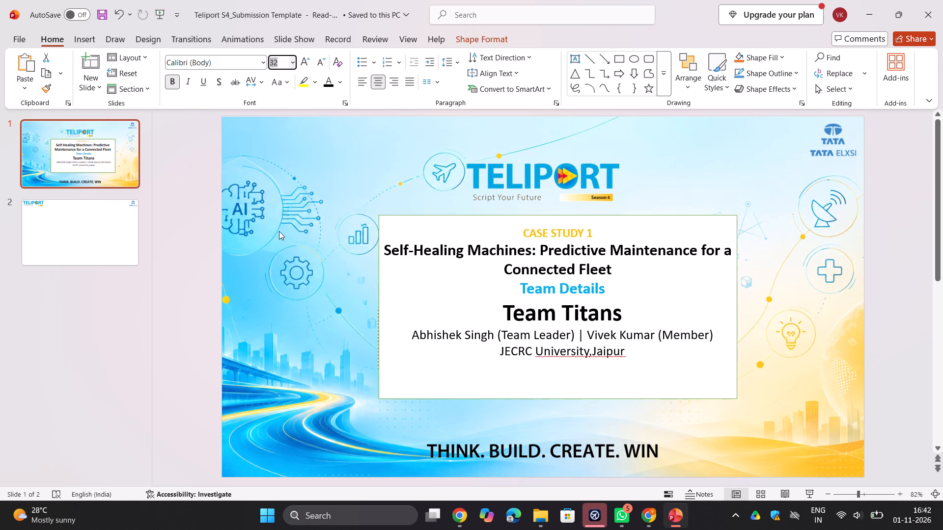
Break the project title after "Maintenance" so that "for a Connected Fleet" starts on its own line.
left_click(677, 262)
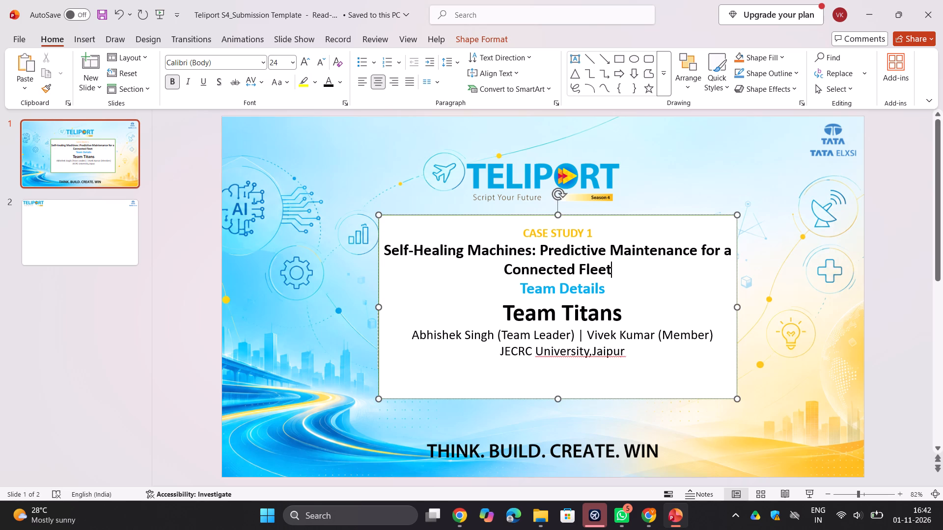
left_click(701, 246)
key("Return")
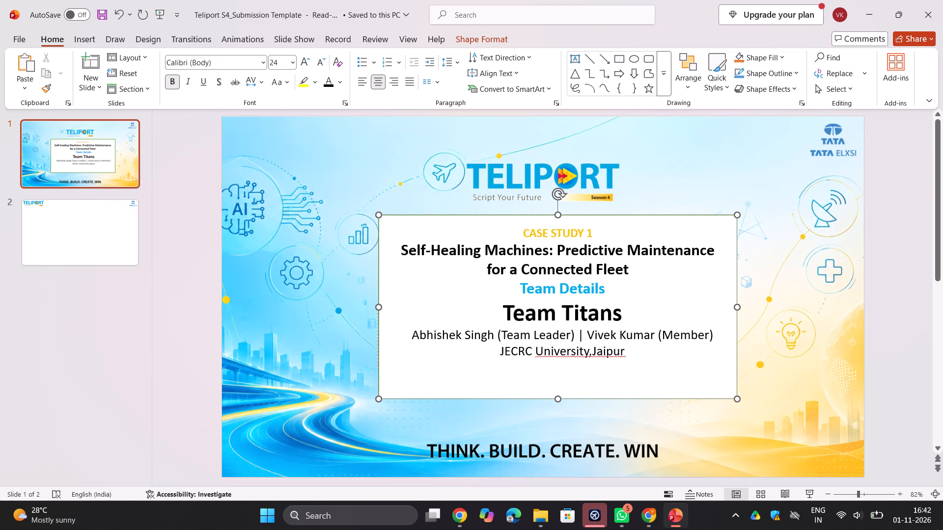
Adjust the lower edge of the white text box, leaving the box slightly shorter.
left_click_drag(558, 396, 556, 371)
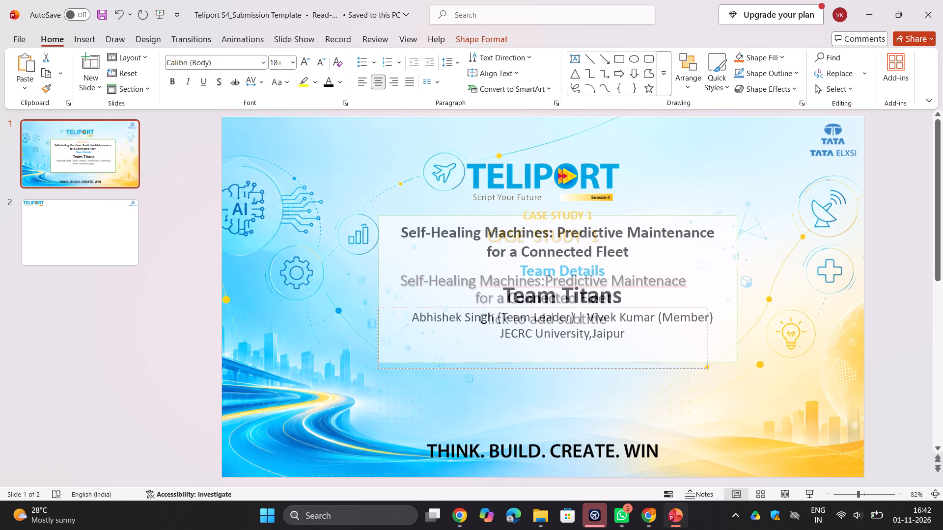
left_click_drag(556, 371, 563, 396)
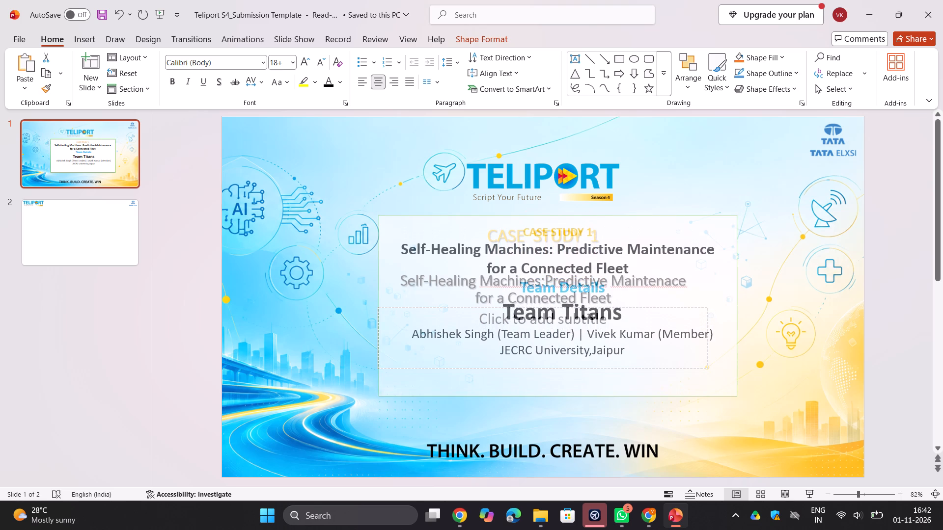
left_click_drag(563, 396, 564, 396)
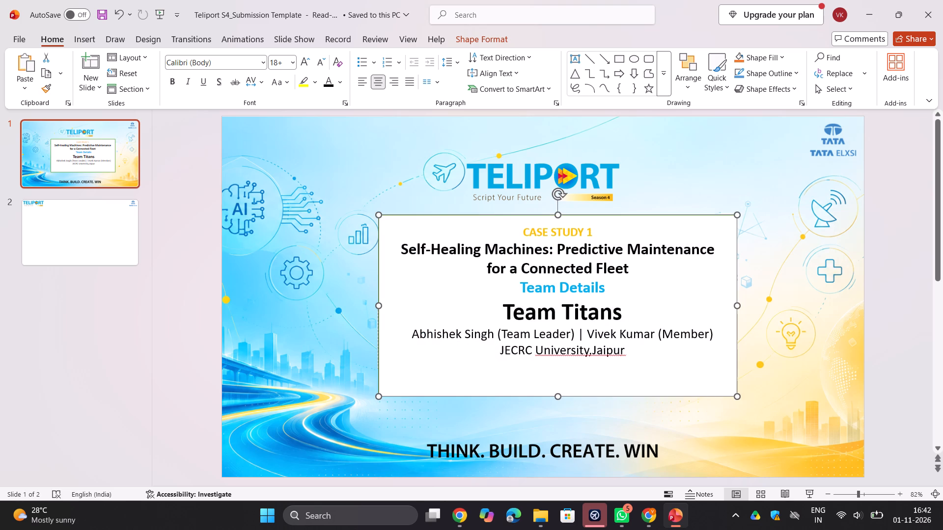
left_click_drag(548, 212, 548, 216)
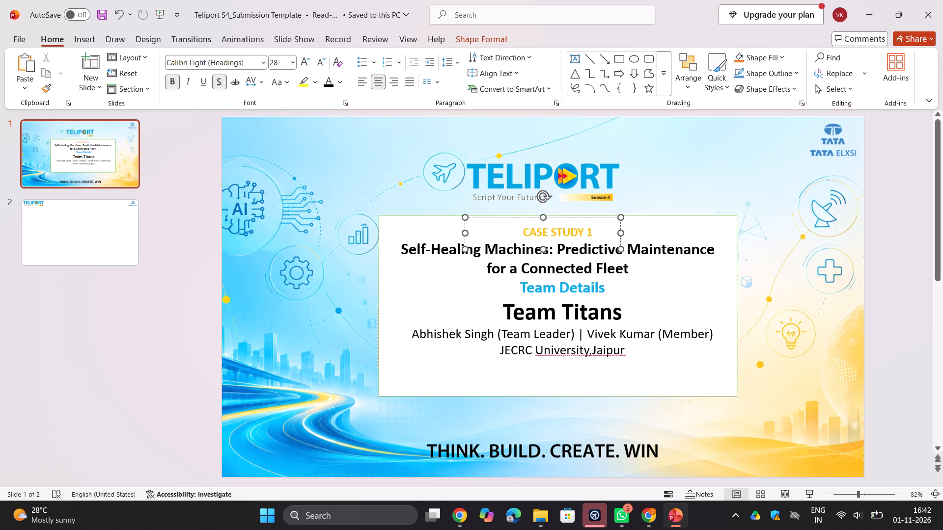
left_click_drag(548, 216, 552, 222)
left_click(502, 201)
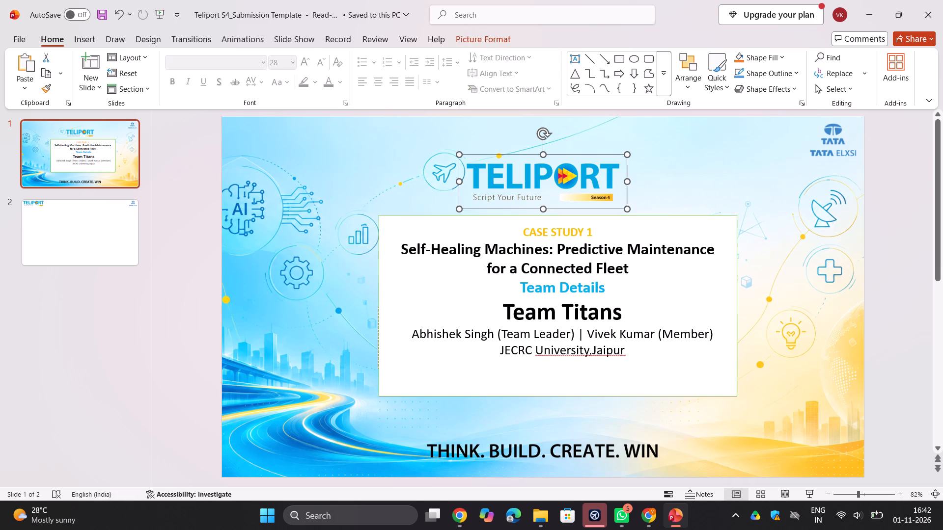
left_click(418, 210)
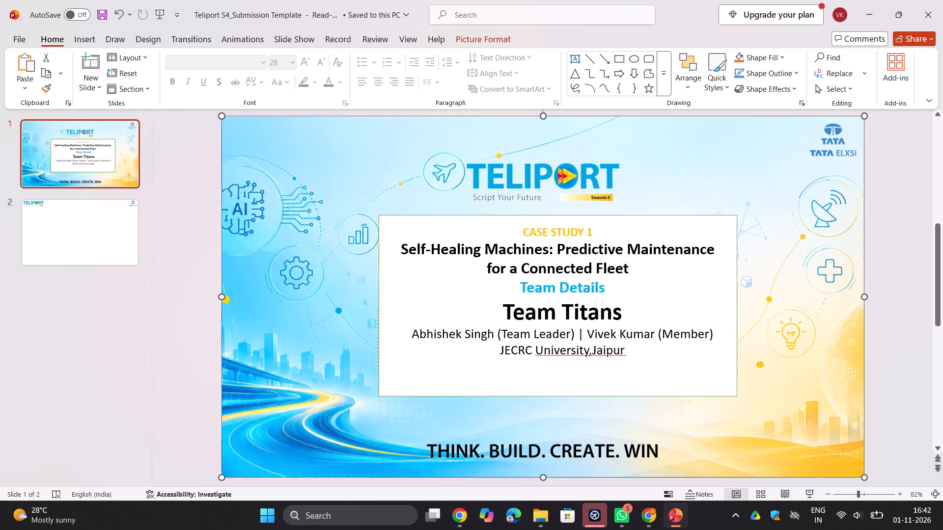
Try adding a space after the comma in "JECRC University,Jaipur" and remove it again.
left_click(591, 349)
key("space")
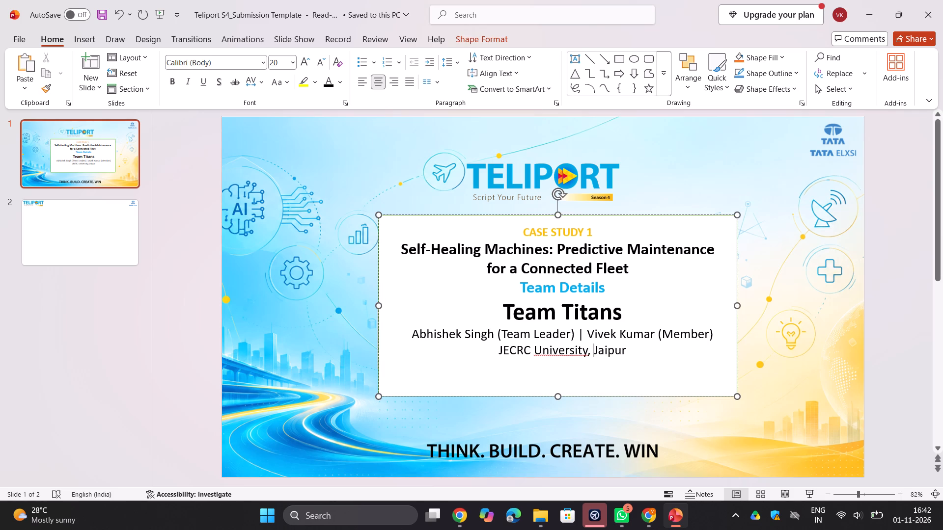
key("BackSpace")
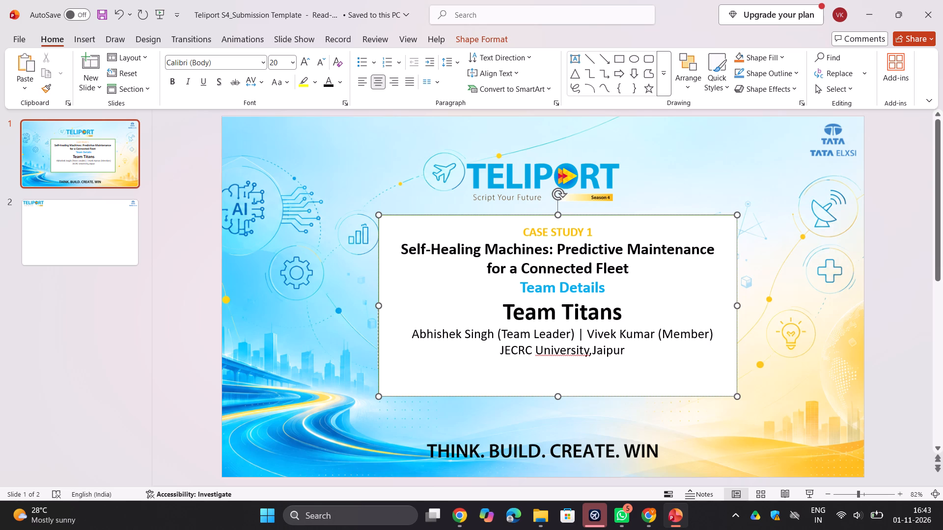
Underline the "Team Details" heading on the title slide.
left_click_drag(519, 287, 597, 285)
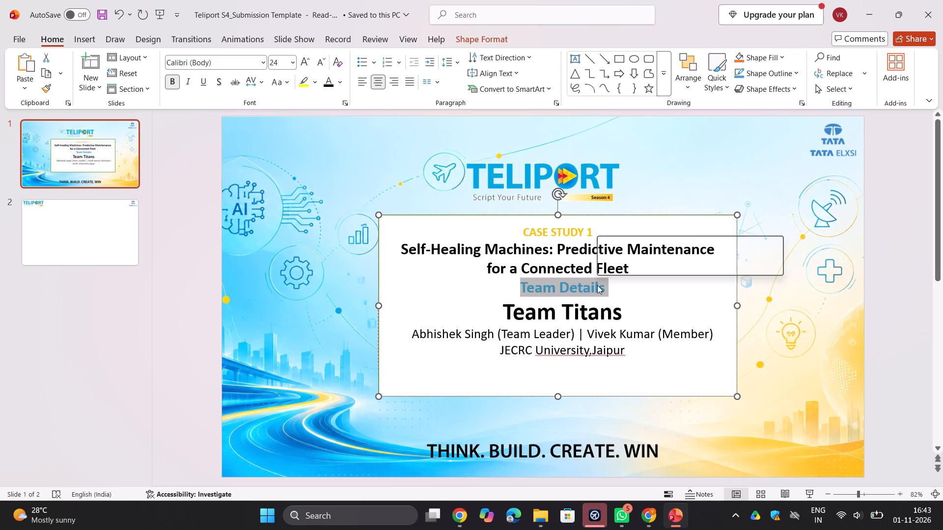
left_click(202, 81)
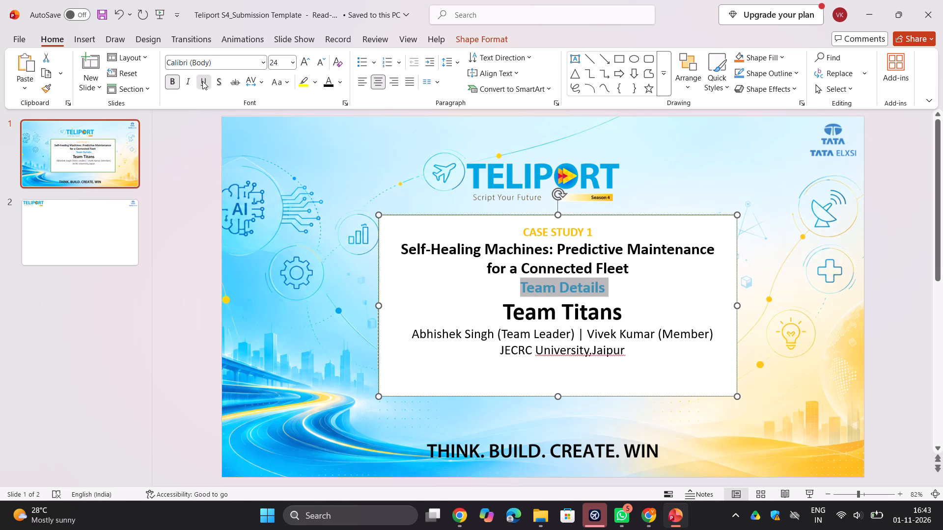
left_click(306, 285)
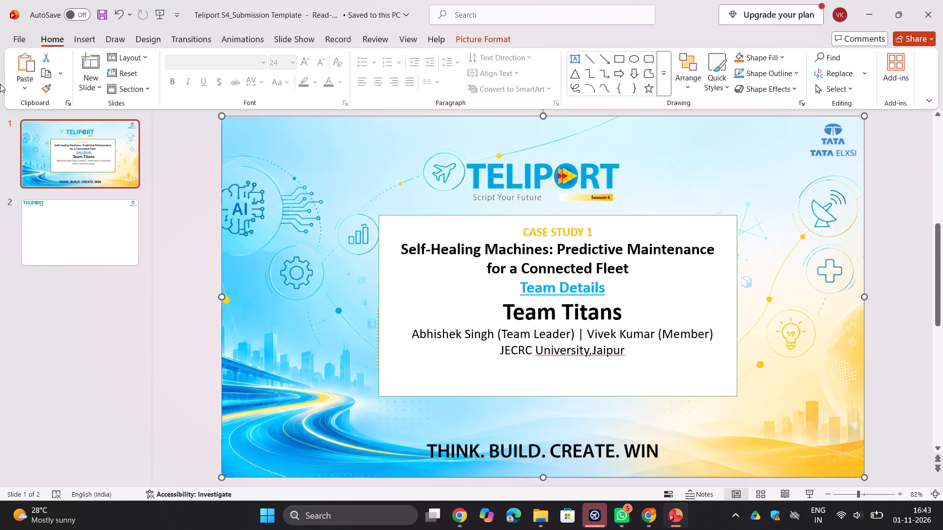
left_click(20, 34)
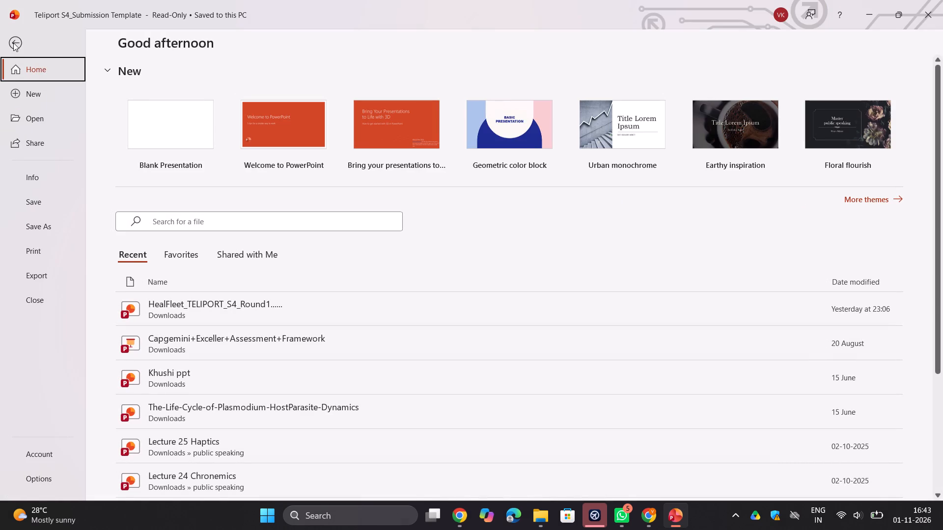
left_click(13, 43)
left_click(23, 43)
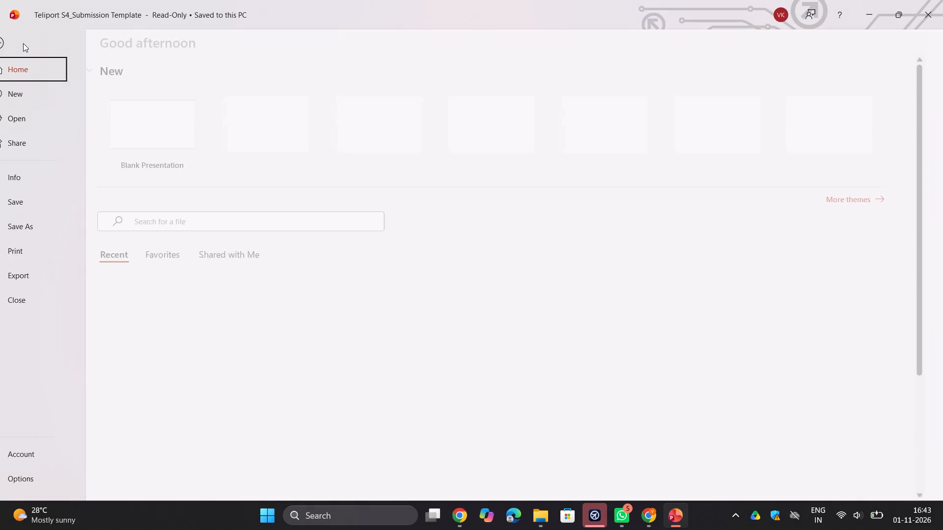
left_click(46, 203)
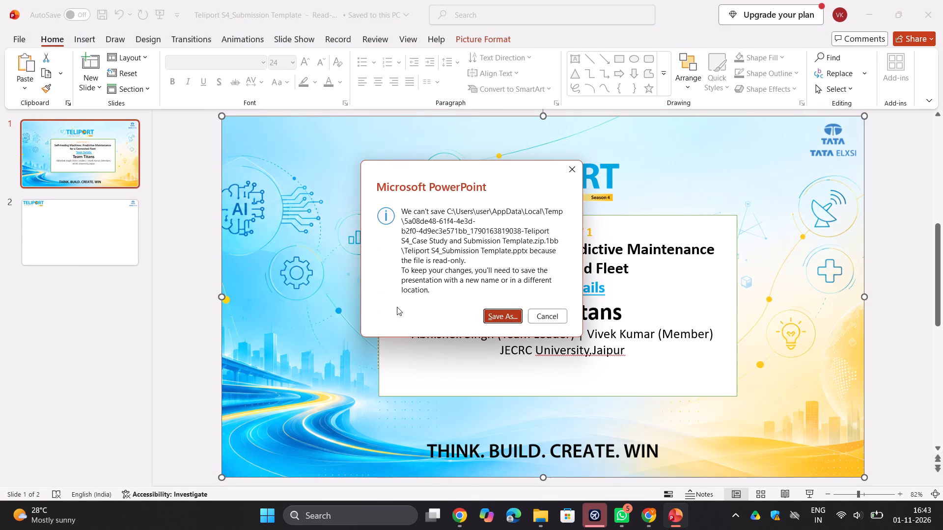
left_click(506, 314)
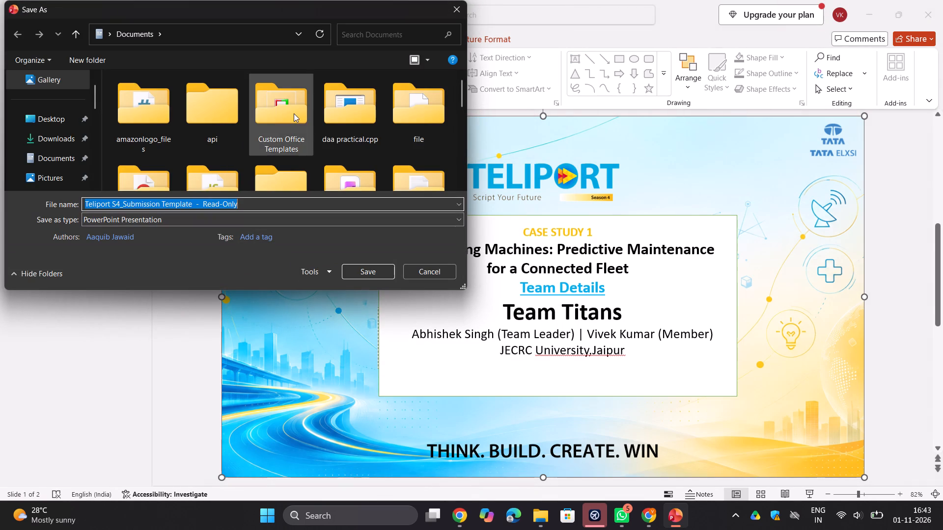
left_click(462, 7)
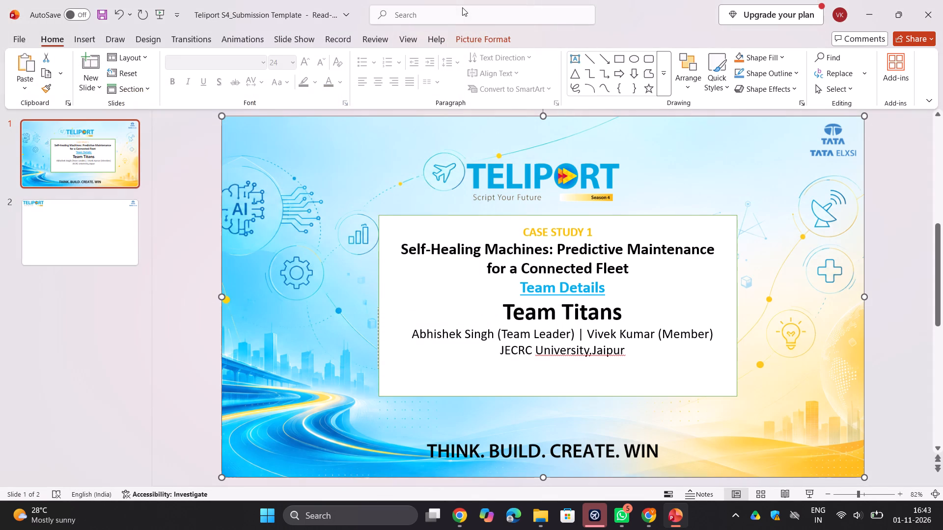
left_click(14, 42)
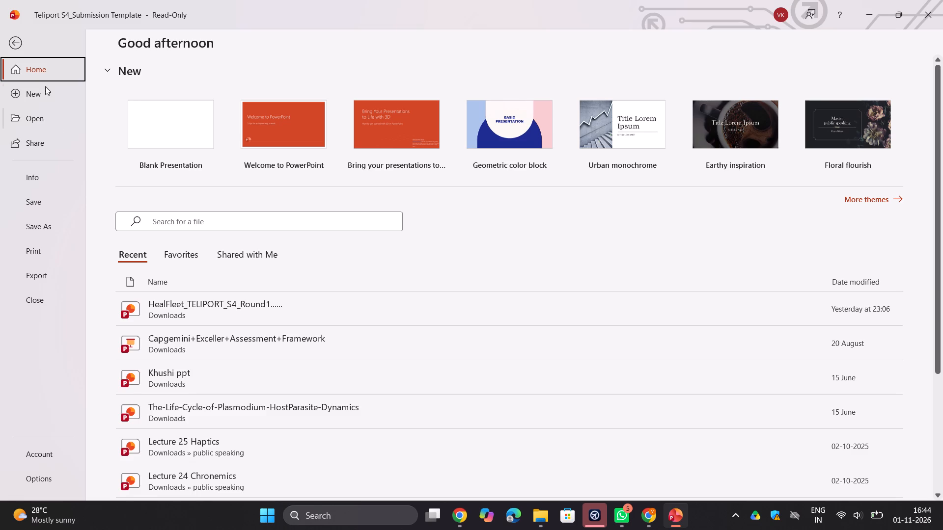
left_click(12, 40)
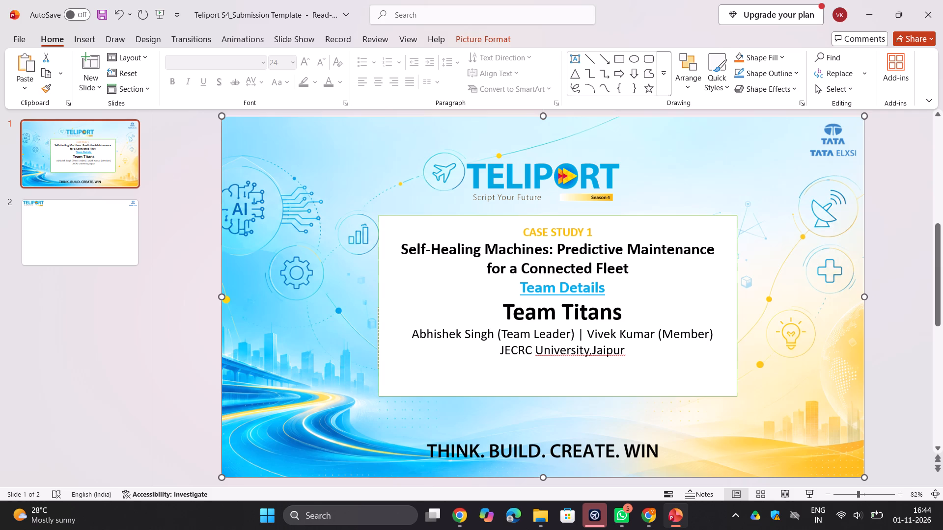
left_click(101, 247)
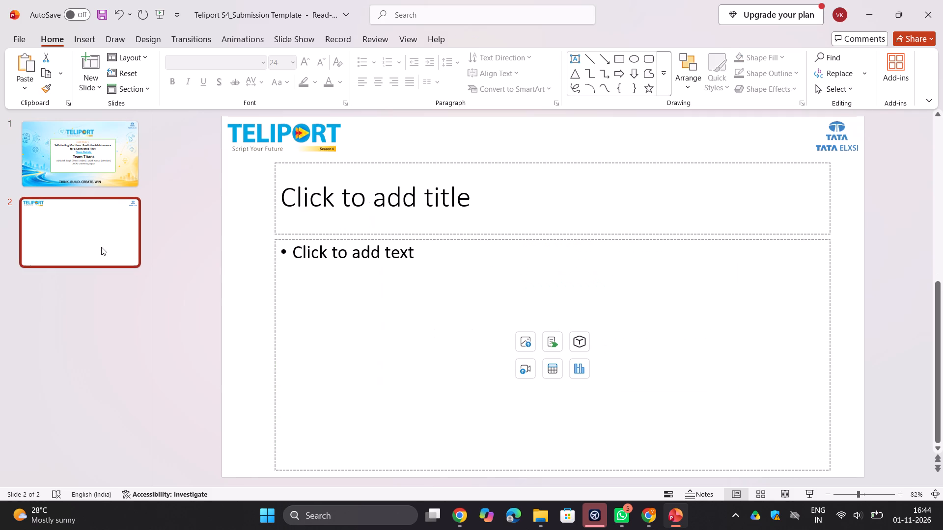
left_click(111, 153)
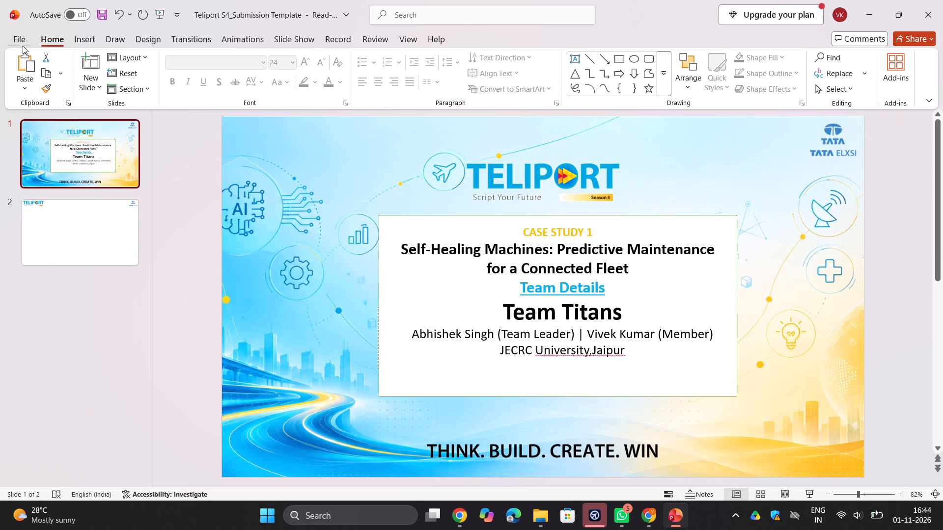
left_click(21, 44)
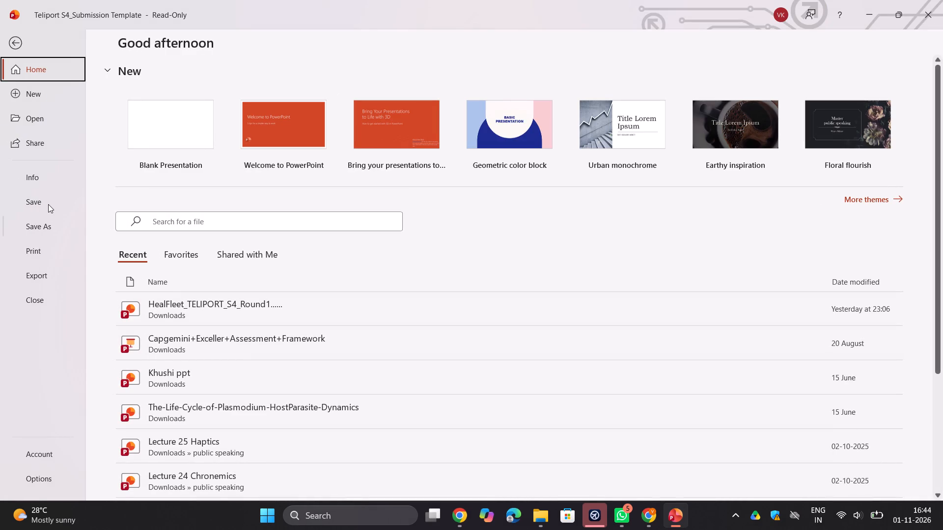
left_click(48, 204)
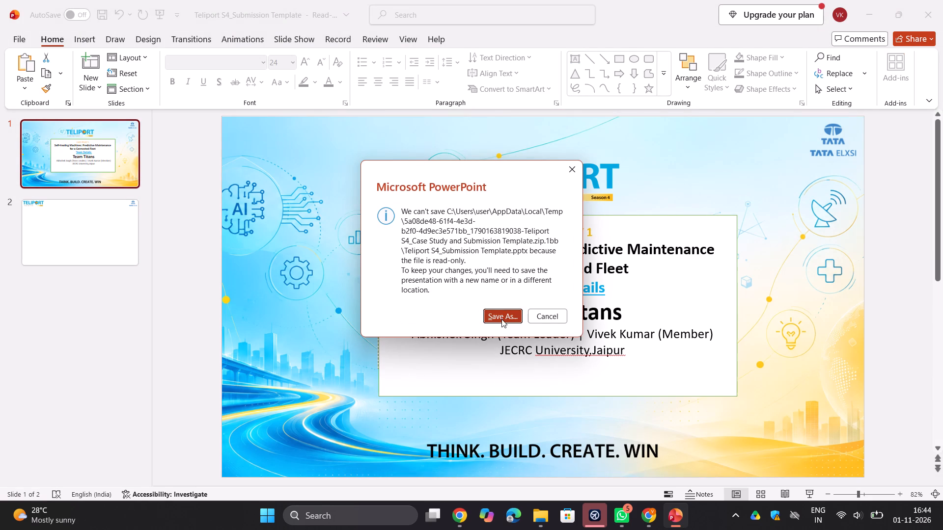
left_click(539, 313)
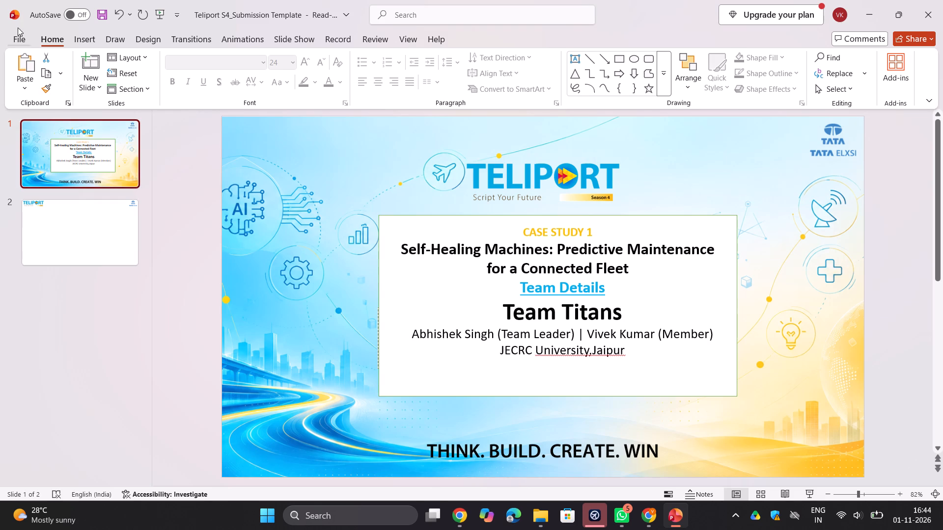
Save the presentation as a copy in the Downloads folder, keeping the suggested name "Teliport S4_Submission Template - Read-Only" and the PowerPoint Presentation type.
left_click(24, 45)
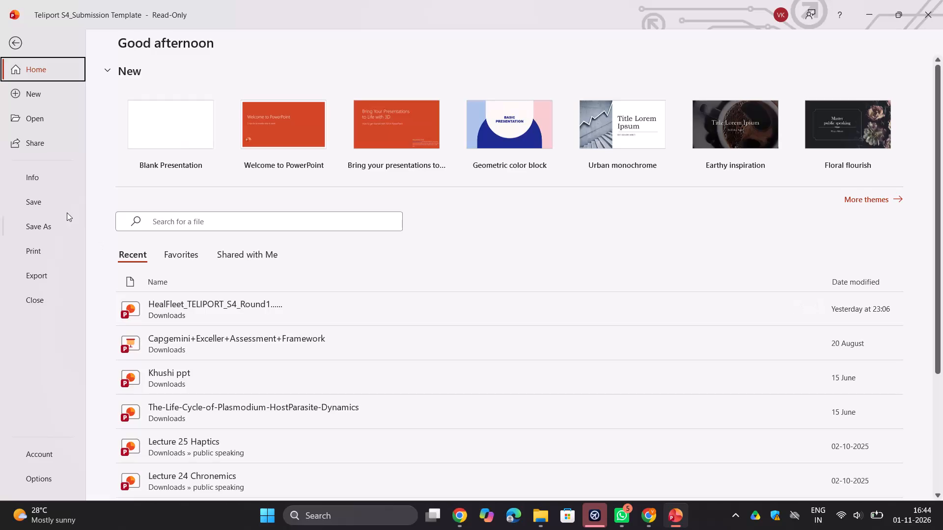
left_click(46, 205)
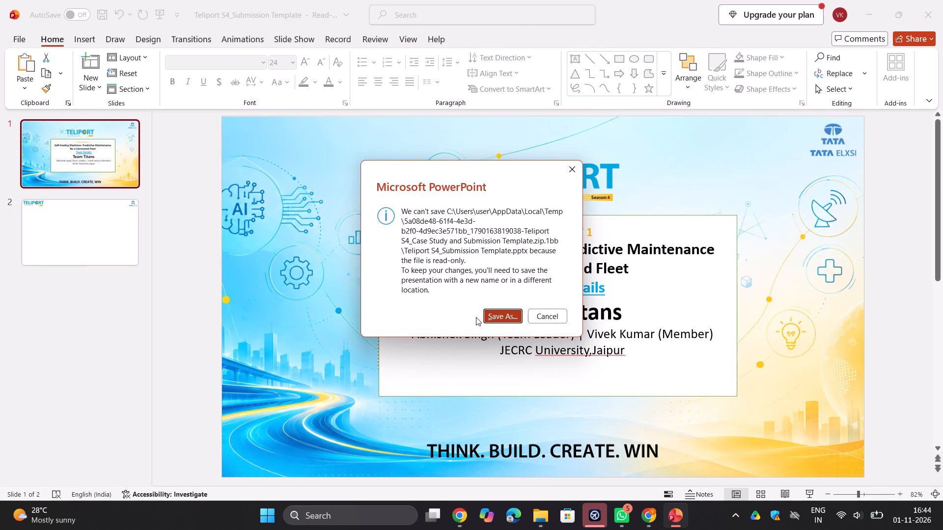
left_click(503, 318)
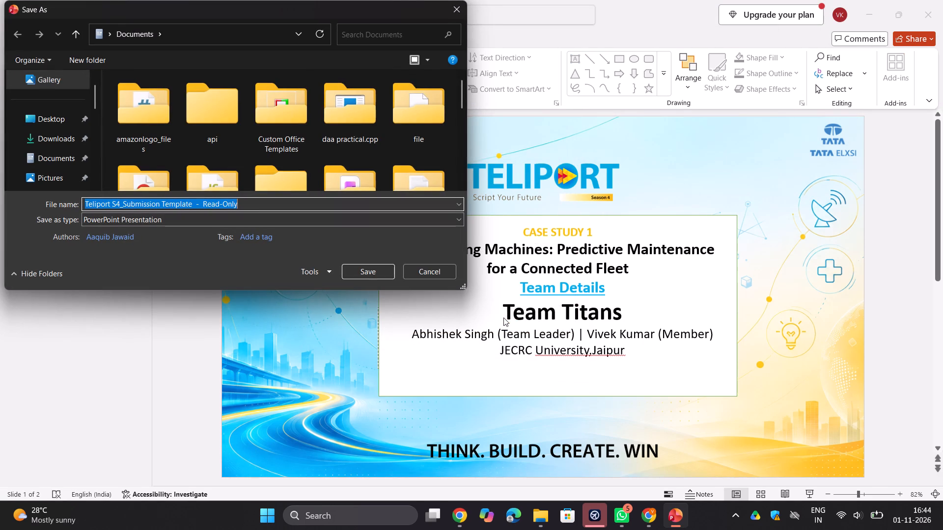
left_click(239, 204)
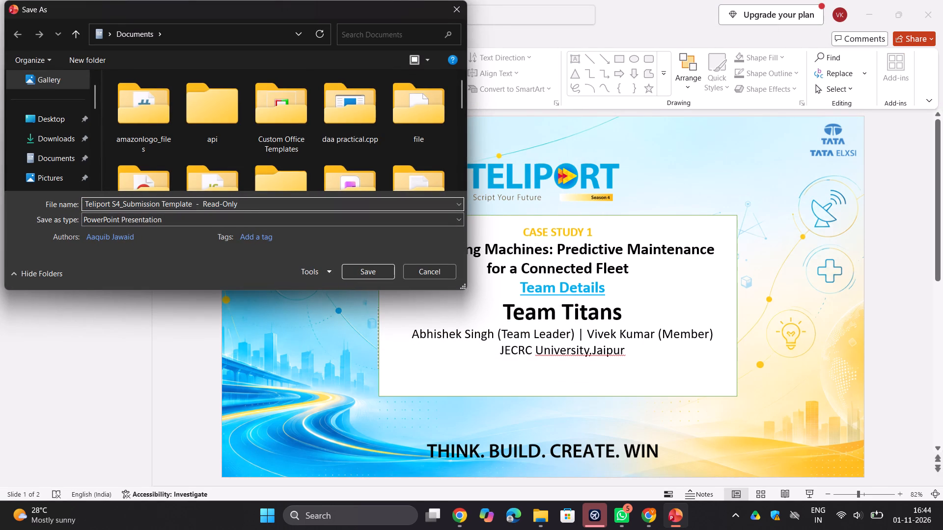
left_click(74, 144)
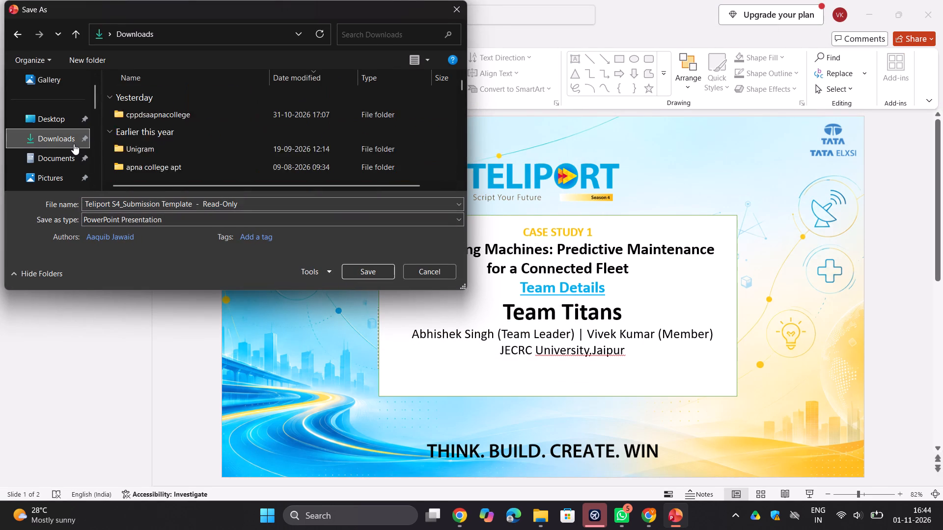
left_click(364, 275)
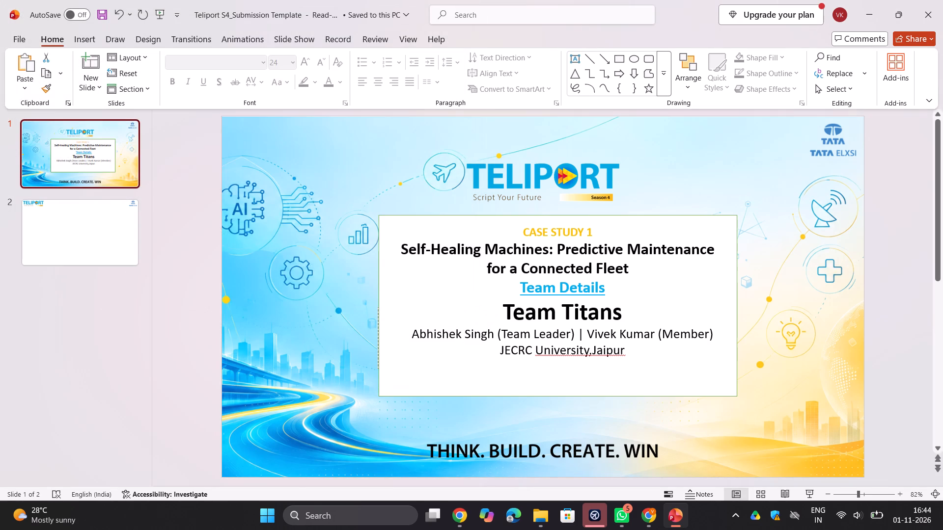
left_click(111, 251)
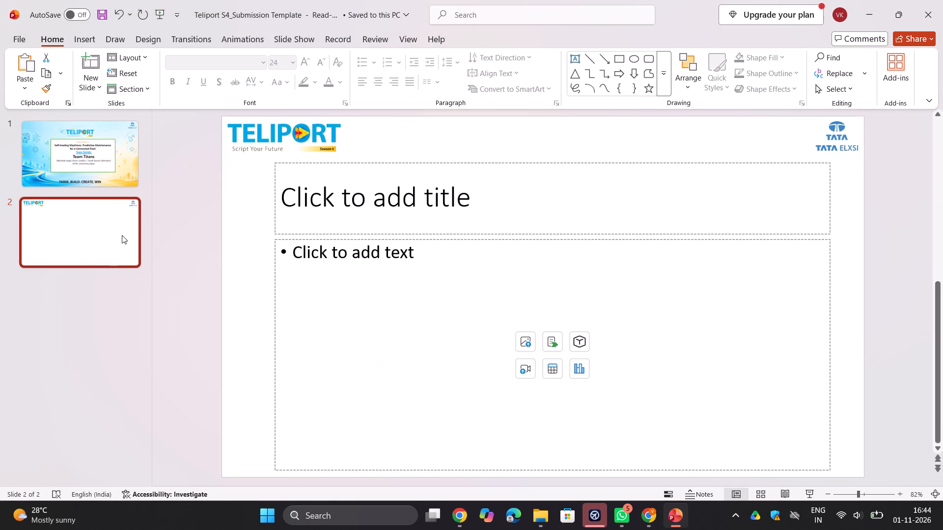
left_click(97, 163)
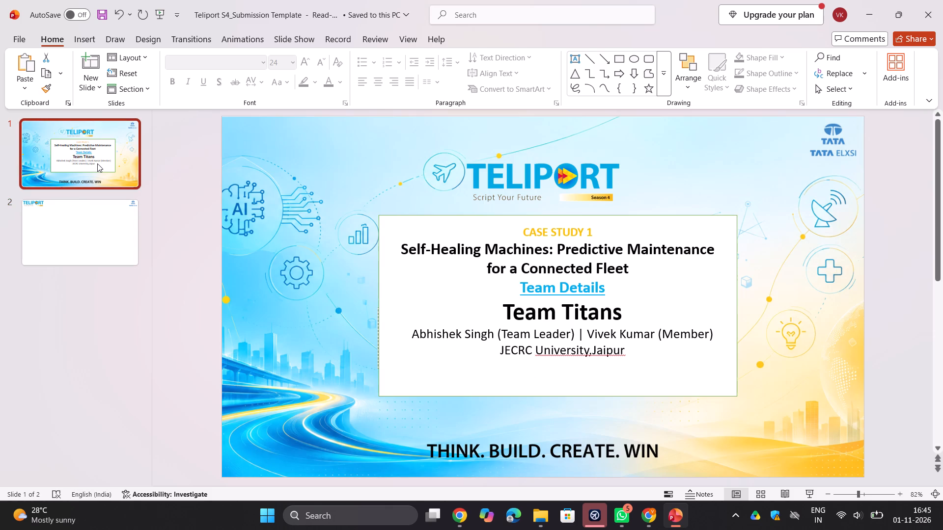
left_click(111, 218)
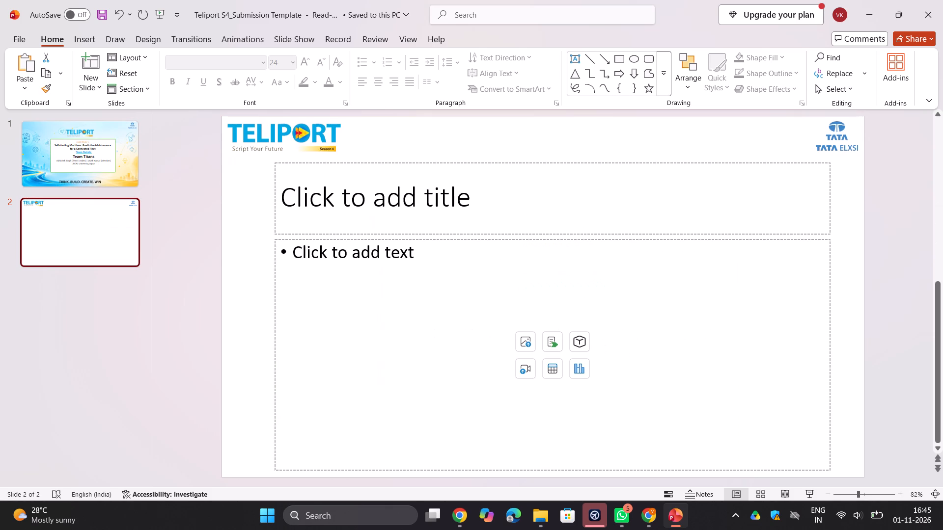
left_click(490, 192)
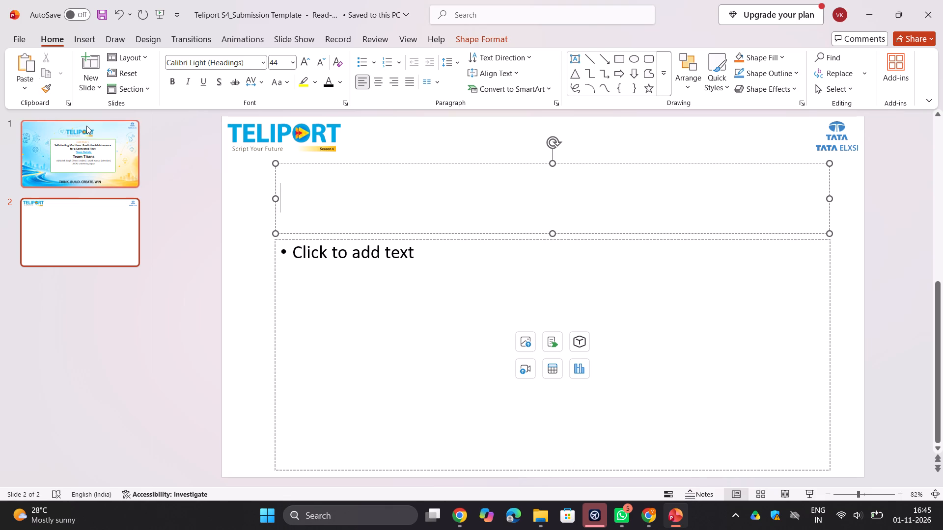
Open the recent presentation HealFleet_TELIPORT_S4_Round1 from Downloads.
left_click(24, 43)
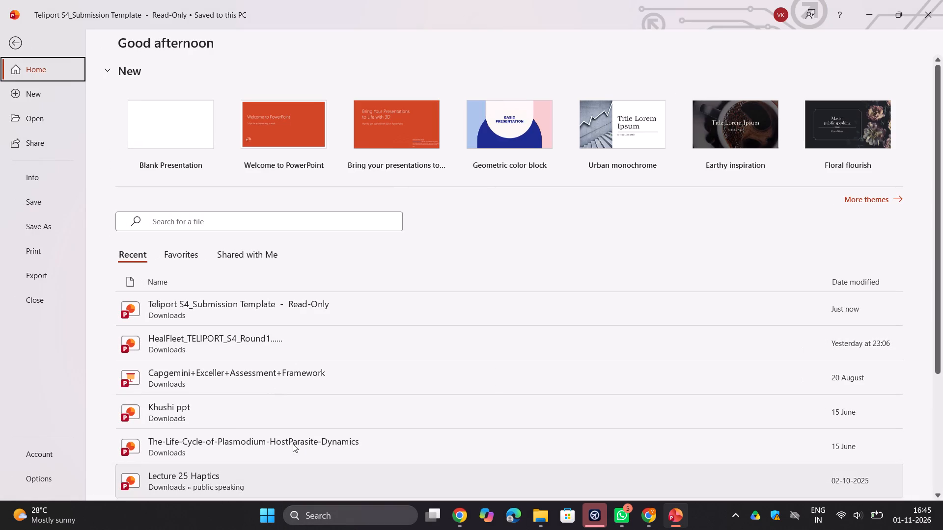
double_click(373, 332)
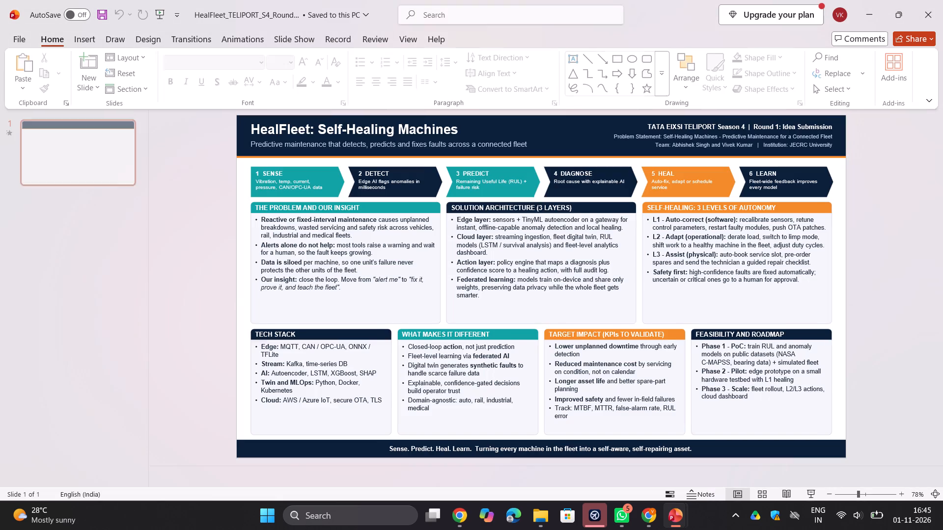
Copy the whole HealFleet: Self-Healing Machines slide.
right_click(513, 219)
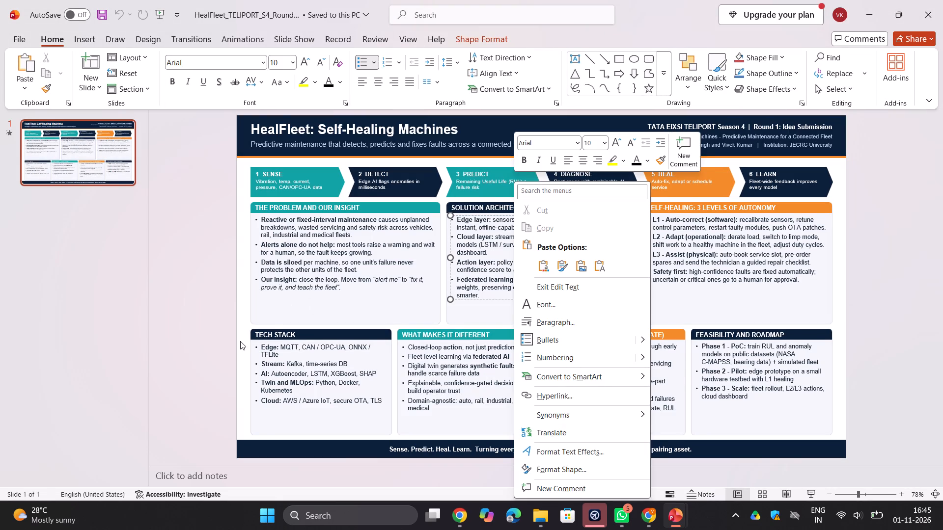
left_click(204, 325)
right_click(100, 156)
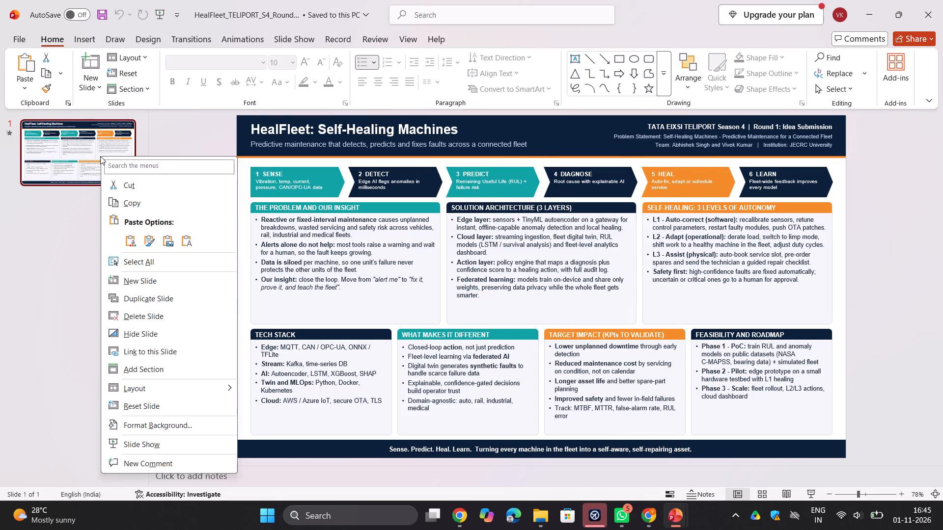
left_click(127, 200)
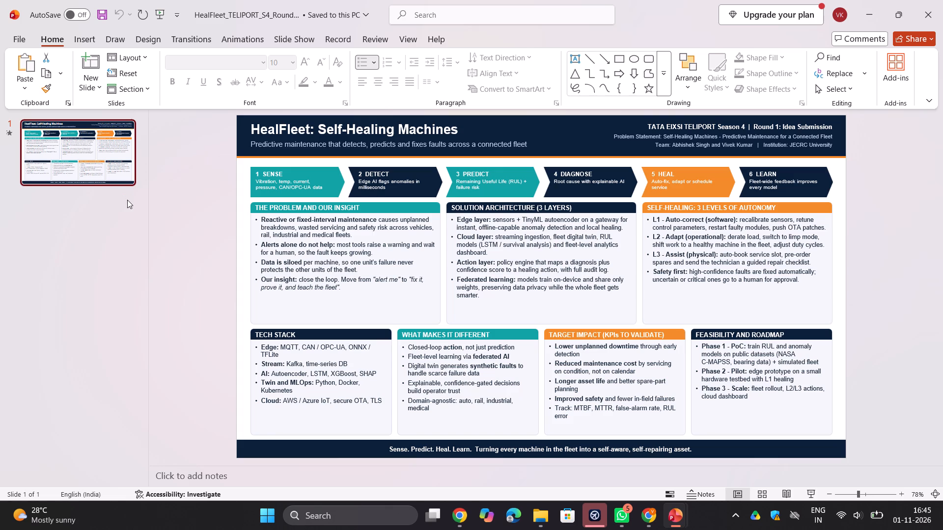
Switch to the recent presentation "Teliport S4_Submission Template - Read-Only" from Downloads.
left_click(14, 36)
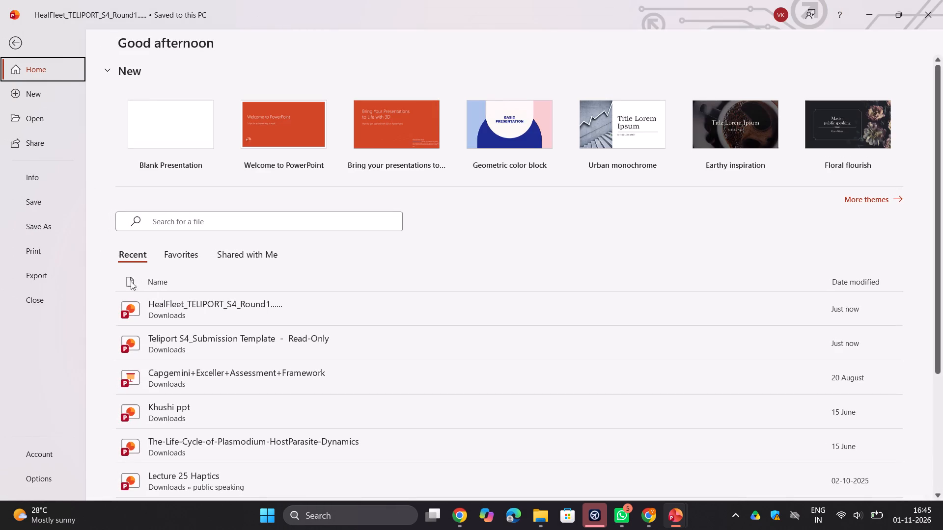
left_click(160, 302)
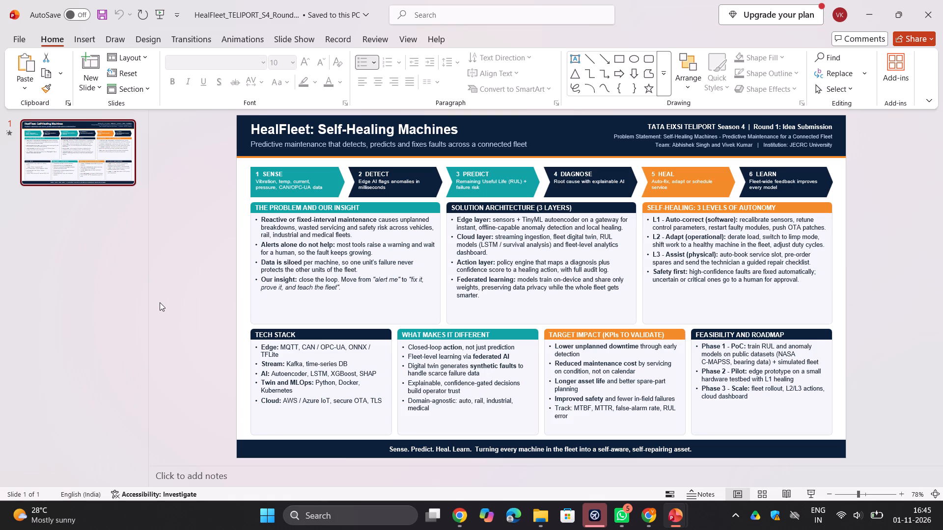
left_click(11, 33)
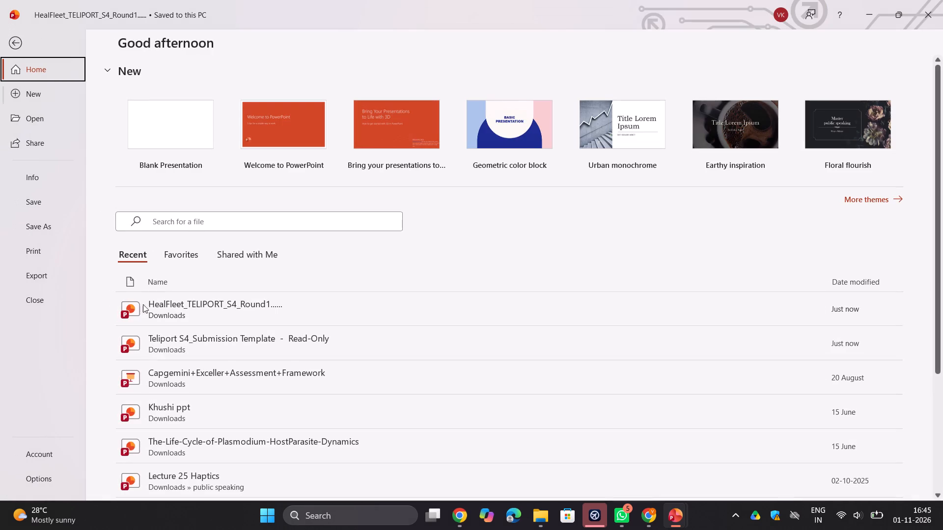
left_click(164, 341)
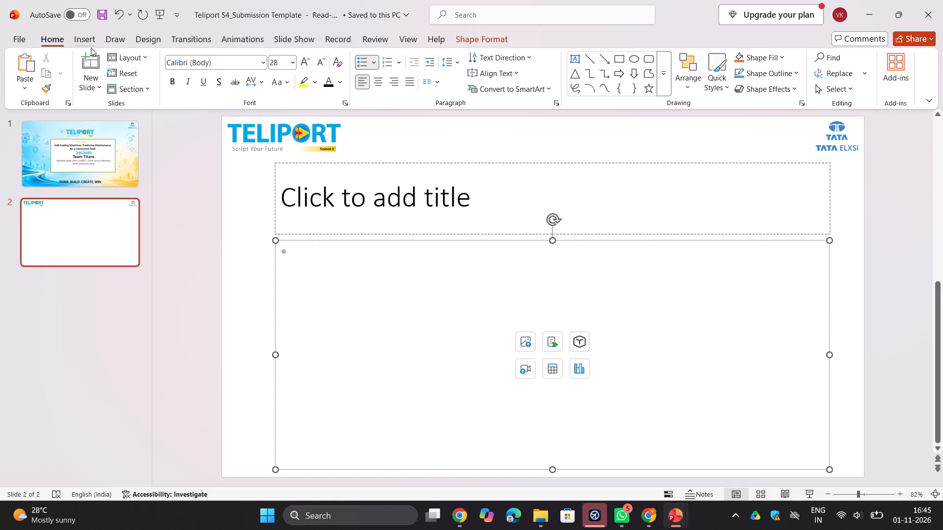
Add a new slide with the Office Theme Blank layout after slide 2.
left_click(94, 87)
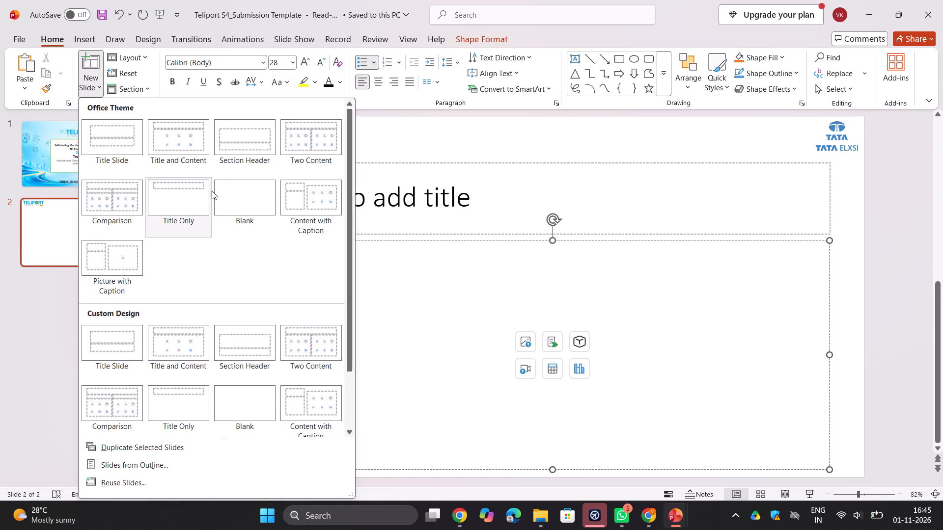
left_click(232, 196)
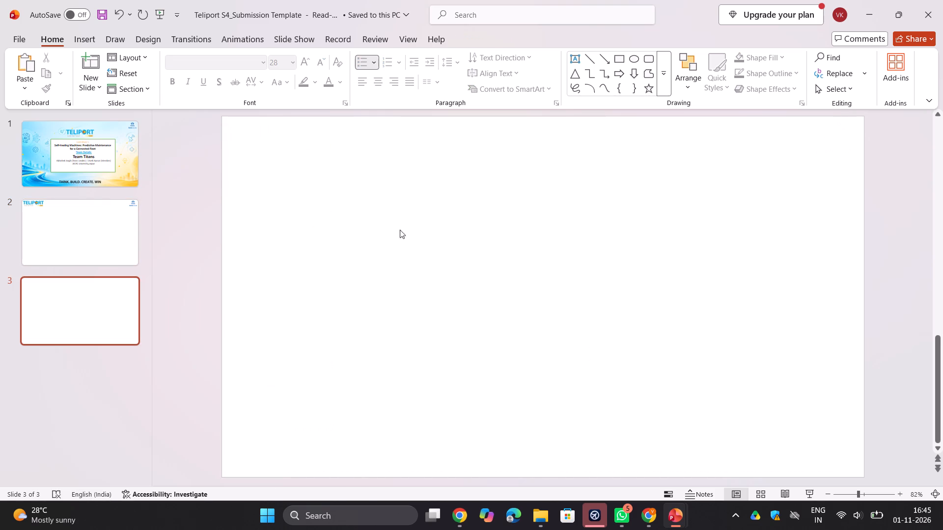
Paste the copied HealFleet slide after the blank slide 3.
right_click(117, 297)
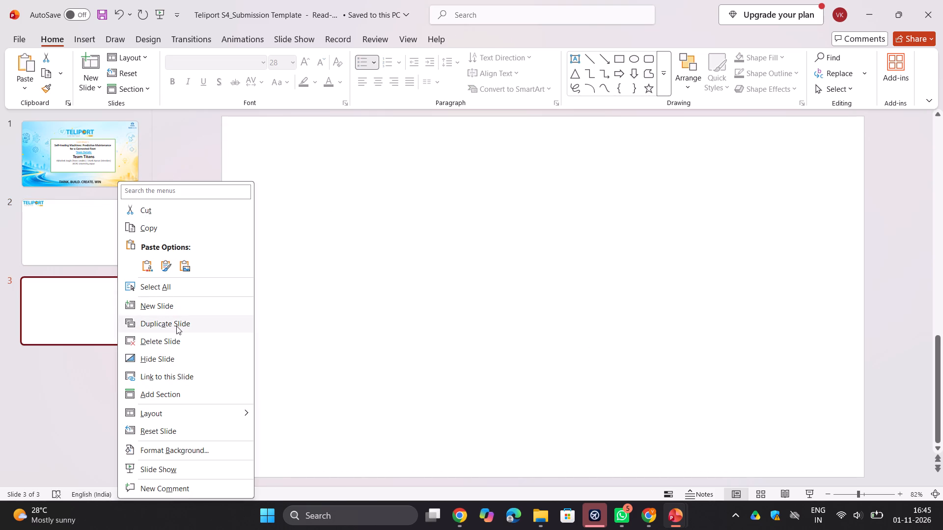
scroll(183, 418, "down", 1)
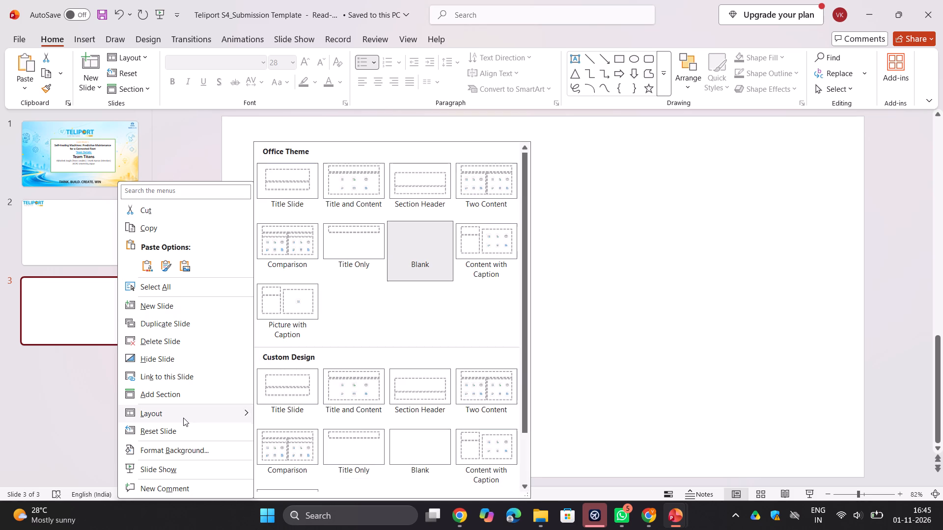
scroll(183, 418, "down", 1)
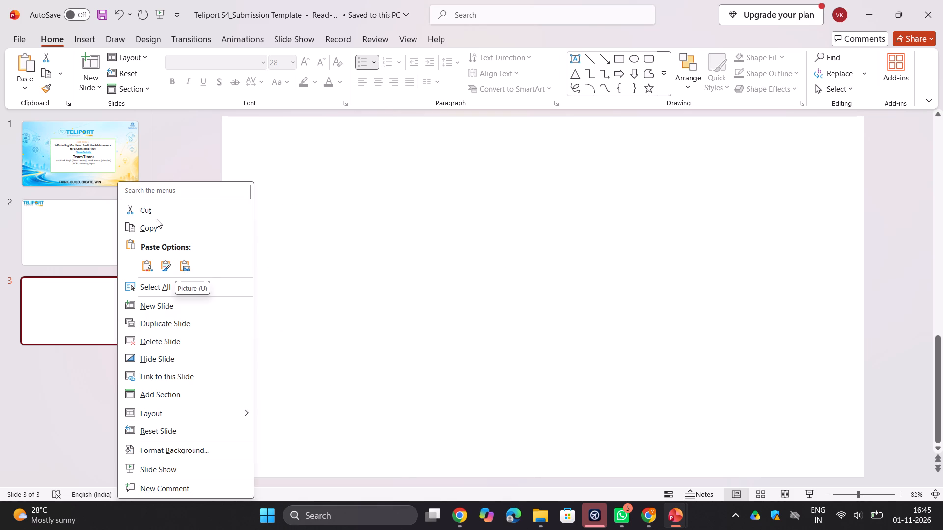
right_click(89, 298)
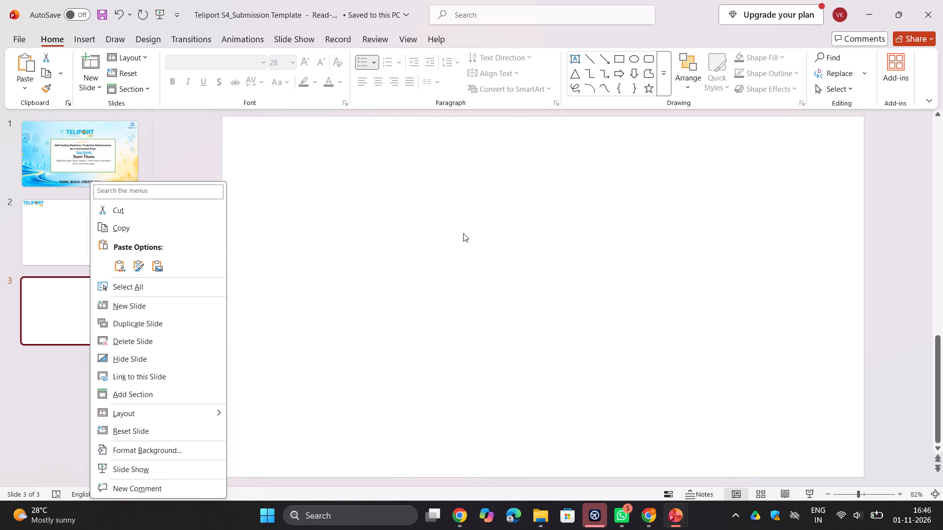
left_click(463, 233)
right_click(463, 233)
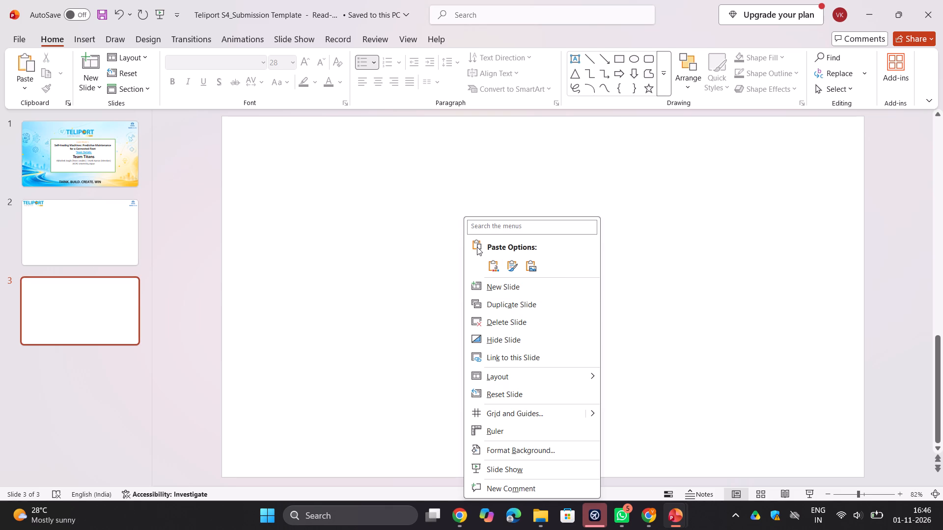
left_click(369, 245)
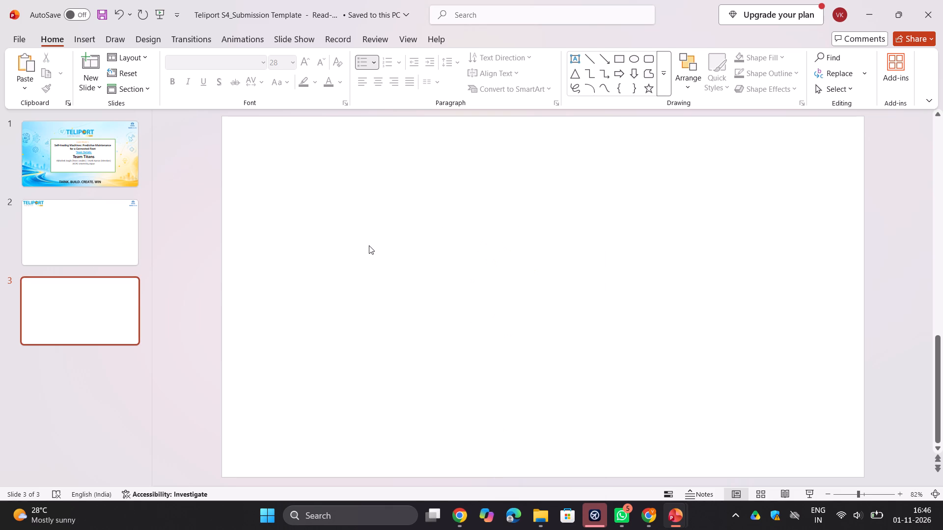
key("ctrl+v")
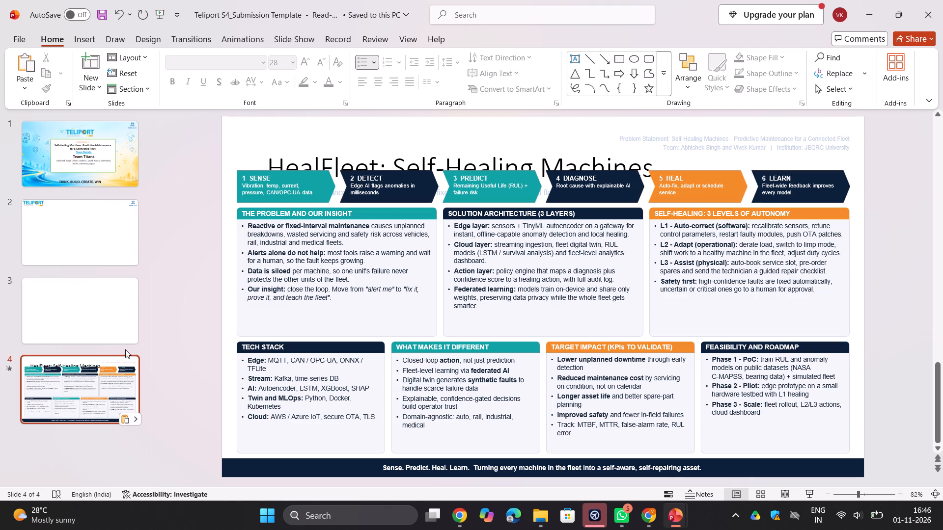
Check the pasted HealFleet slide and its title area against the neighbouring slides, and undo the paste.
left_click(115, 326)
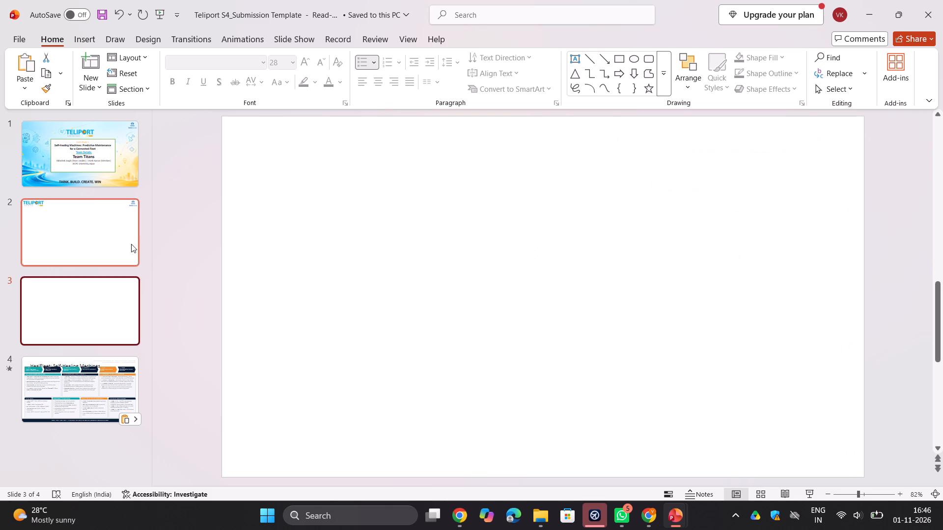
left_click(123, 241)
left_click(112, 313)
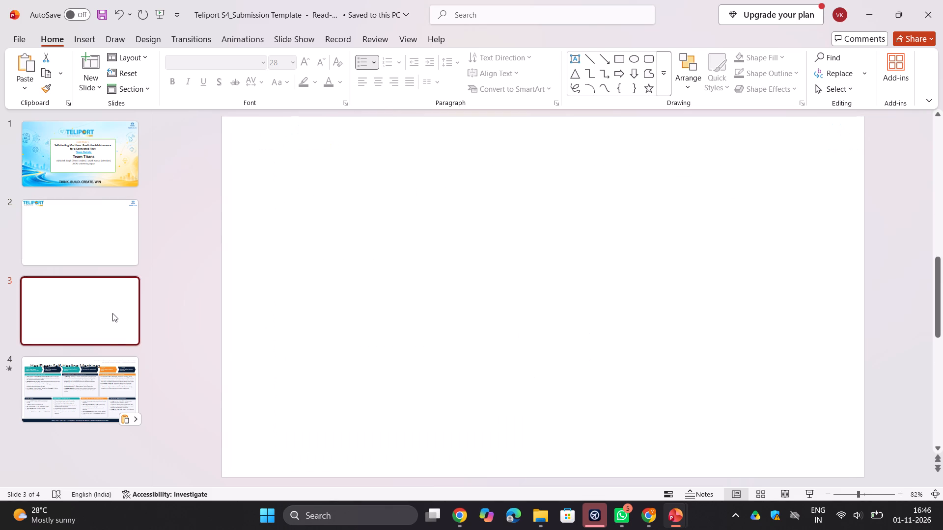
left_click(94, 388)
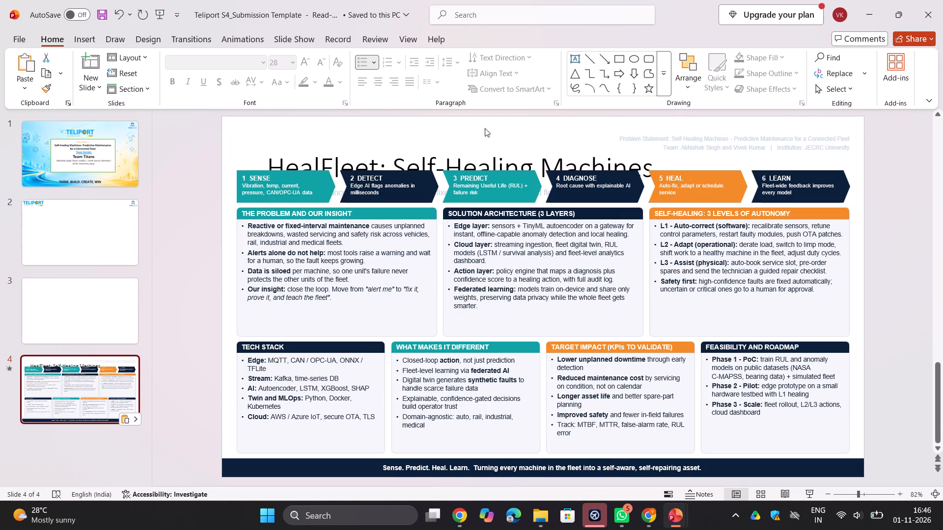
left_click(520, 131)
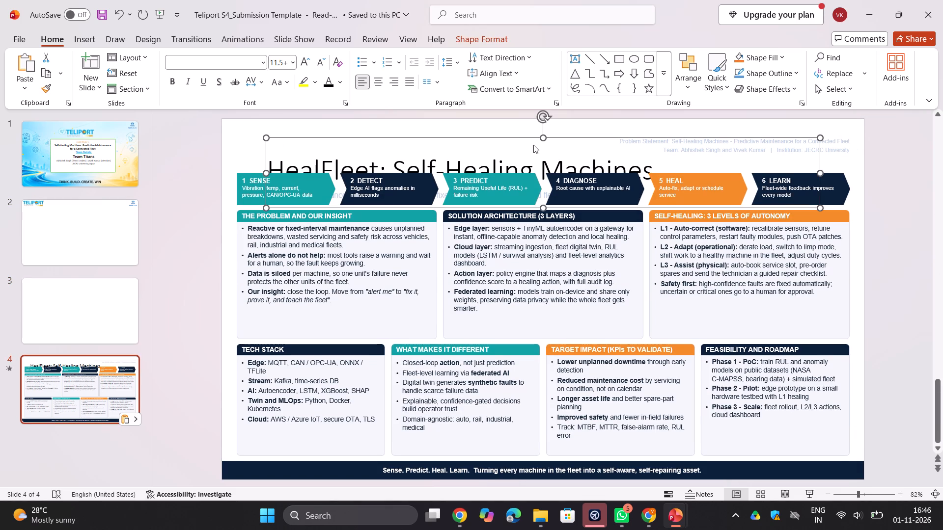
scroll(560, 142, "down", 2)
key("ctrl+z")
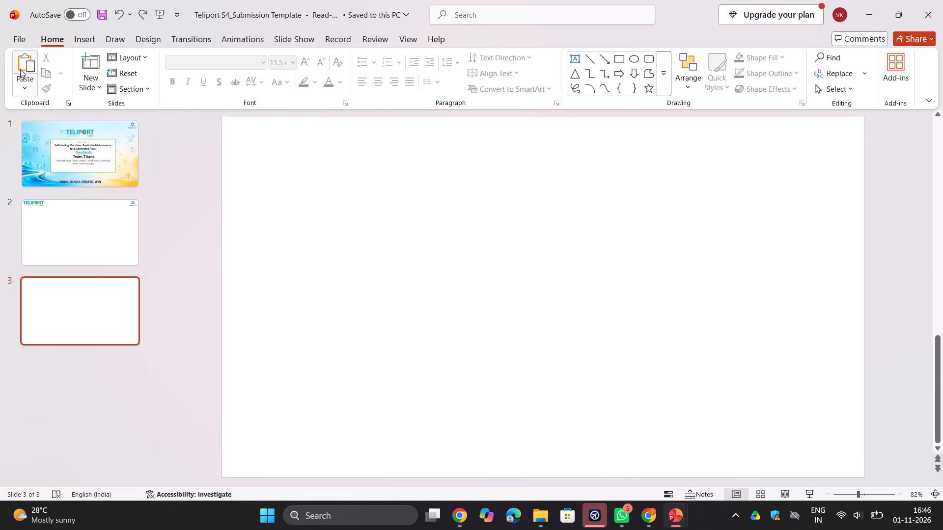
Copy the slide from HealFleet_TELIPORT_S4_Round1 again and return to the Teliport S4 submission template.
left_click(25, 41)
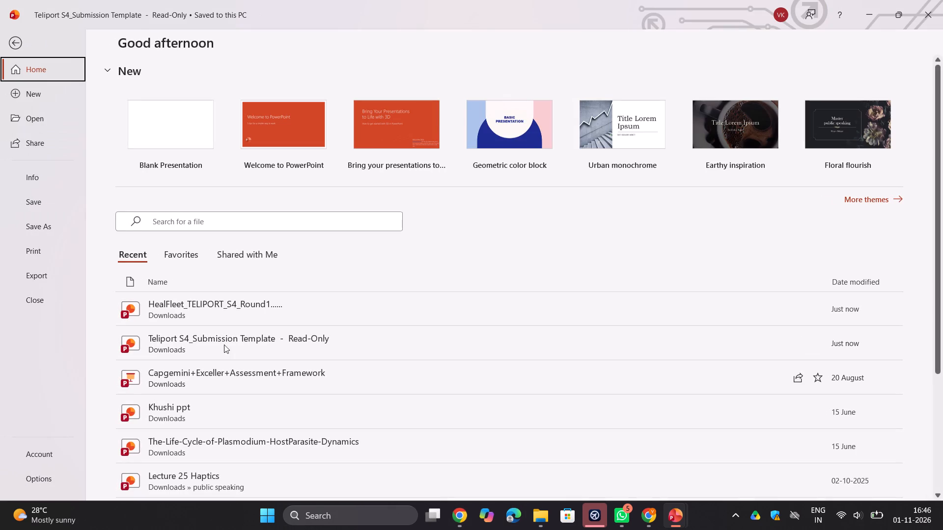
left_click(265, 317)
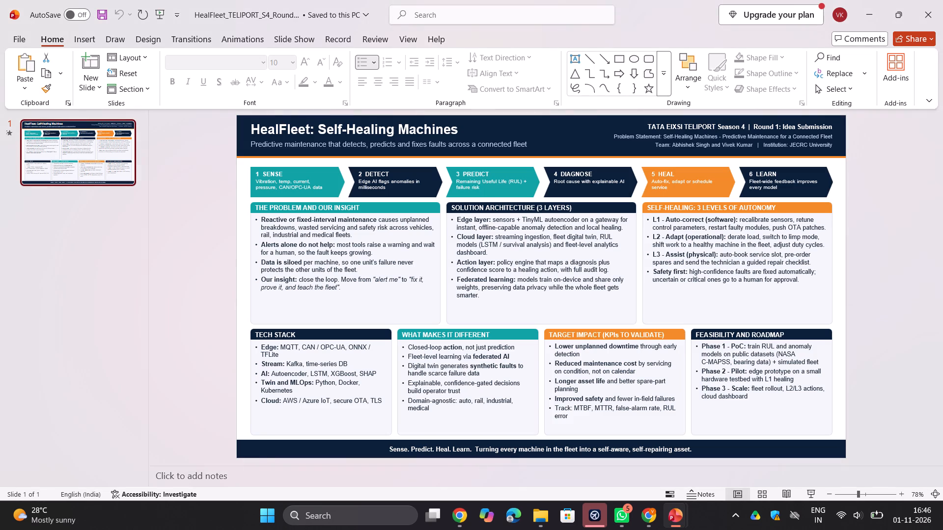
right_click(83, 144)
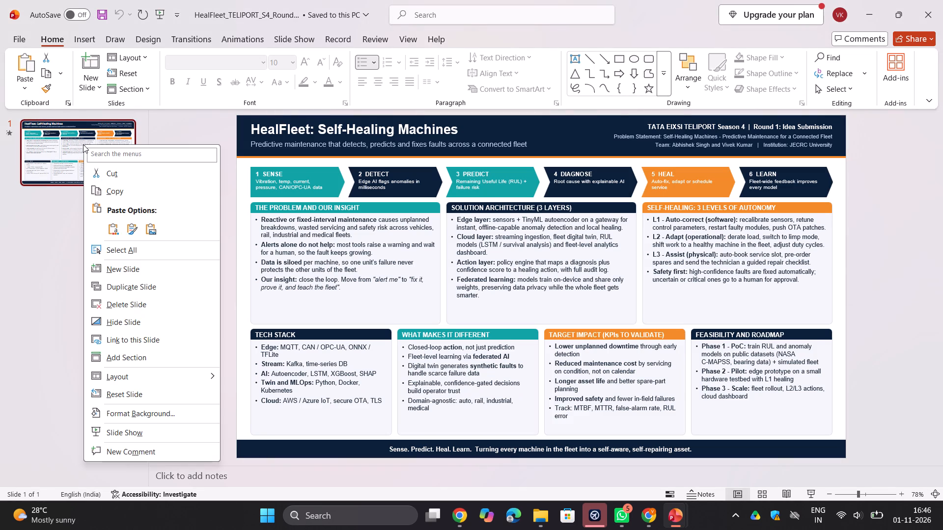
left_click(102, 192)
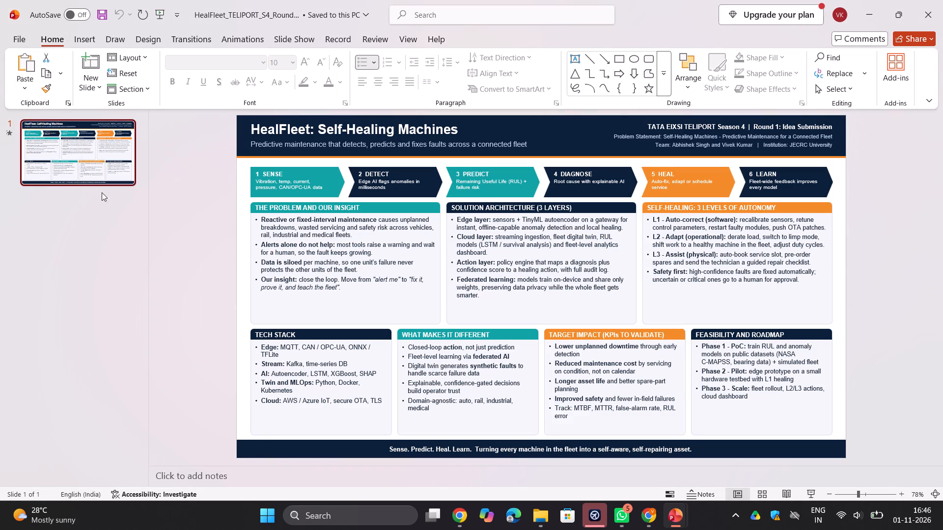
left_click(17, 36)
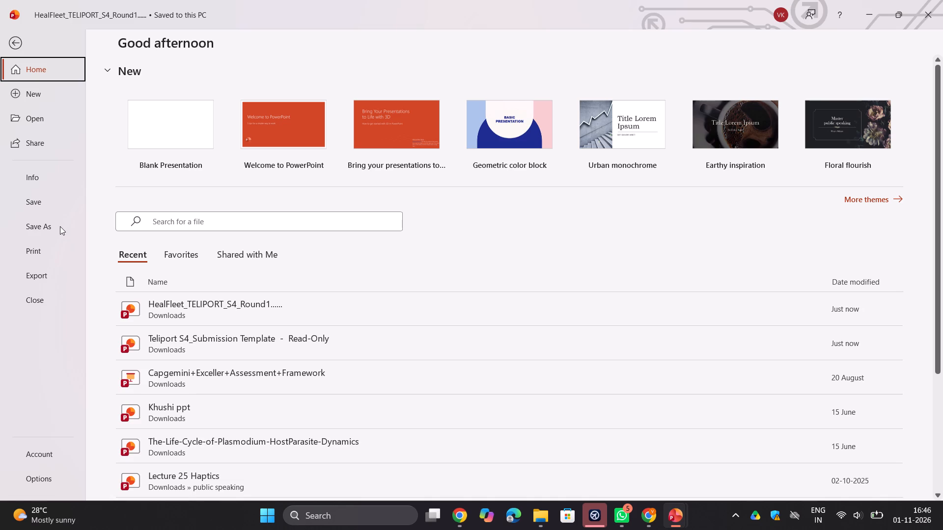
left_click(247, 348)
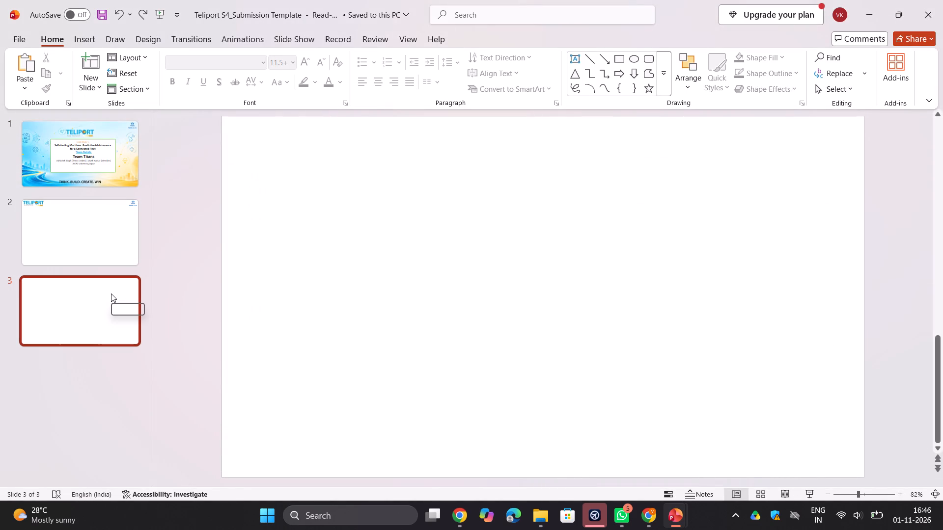
Cut the blank slide 3 from the Teliport submission template.
right_click(99, 293)
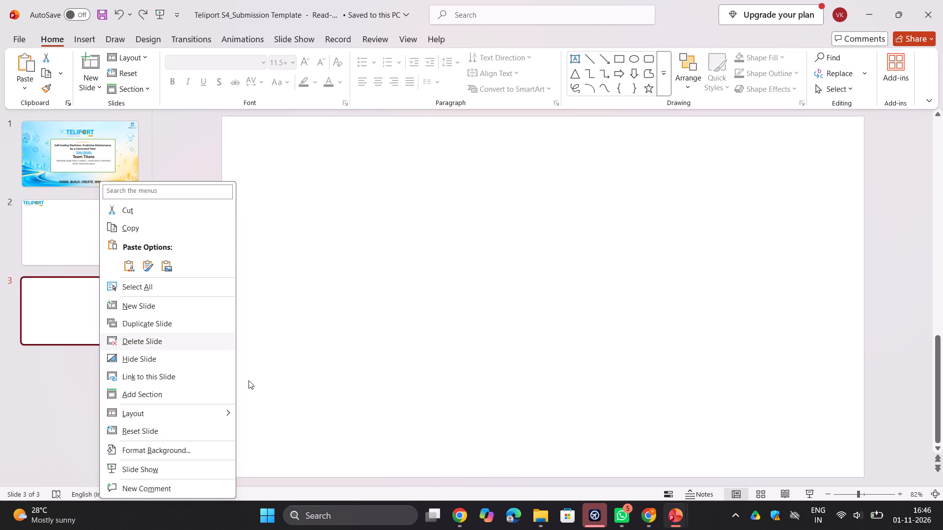
left_click(334, 278)
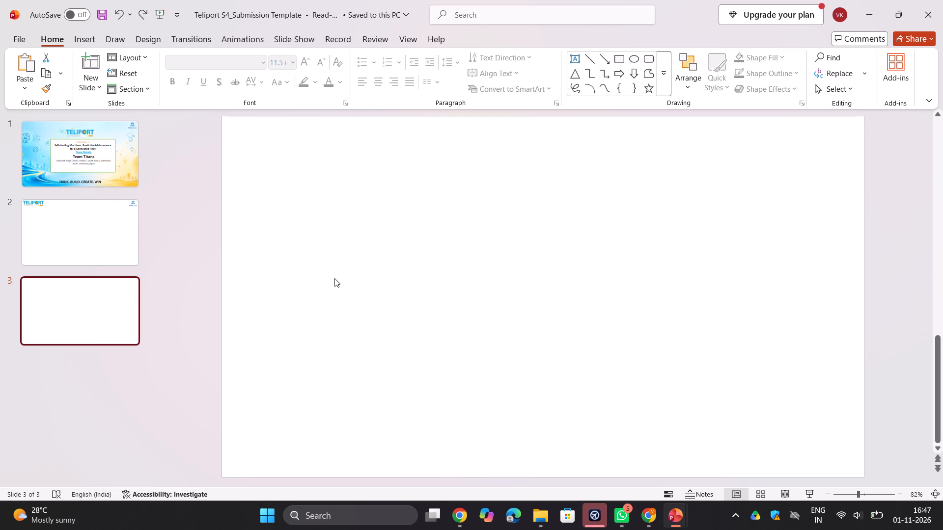
key("ctrl+x")
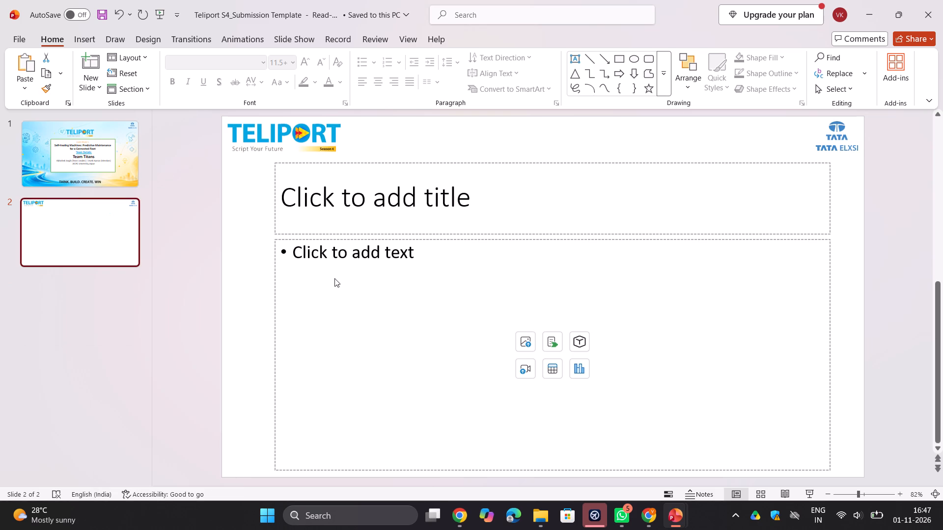
Add a new slide with the Office Theme Blank layout after slide 2 and paste the cut slide after it.
left_click(89, 95)
left_click(245, 200)
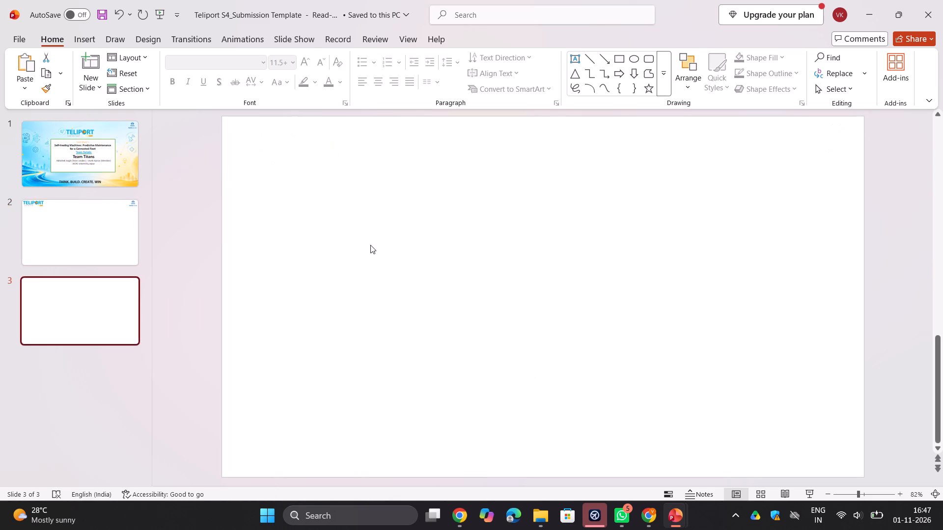
key("ctrl+v")
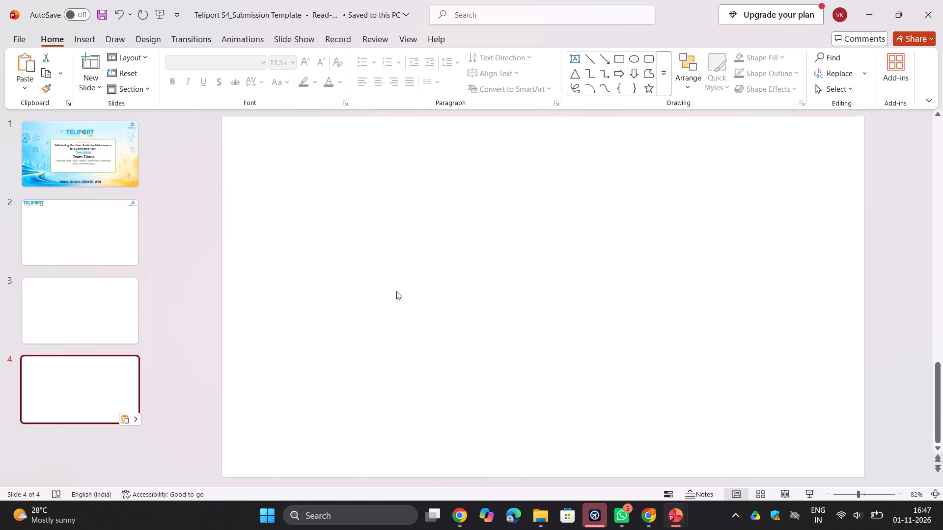
Copy the slide from HealFleet_TELIPORT_S4_Round1 and paste it after blank slide 4 in the Teliport S4 submission template.
left_click(24, 39)
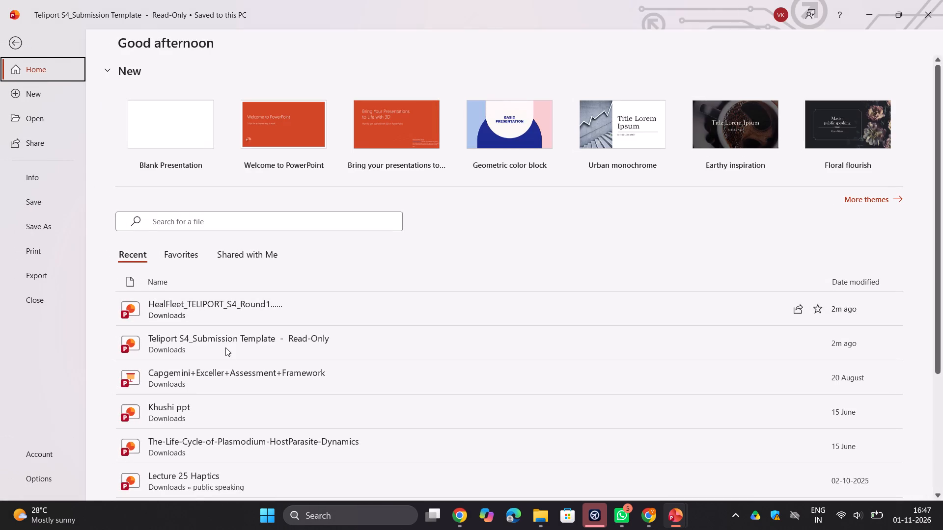
left_click(247, 298)
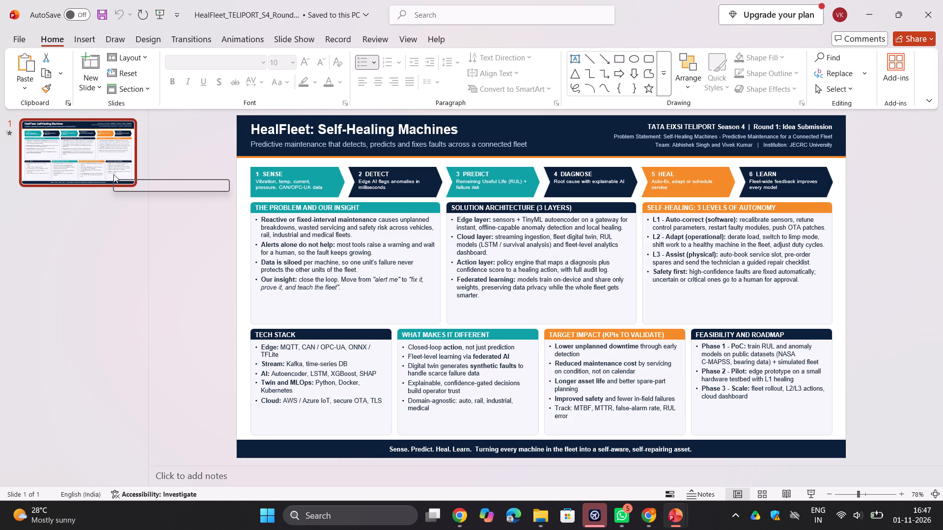
right_click(79, 158)
left_click(107, 206)
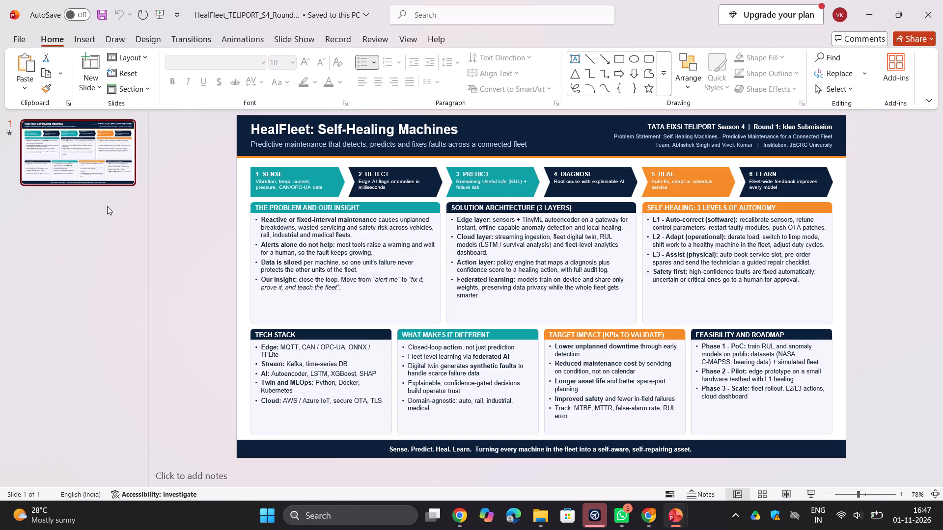
left_click(14, 38)
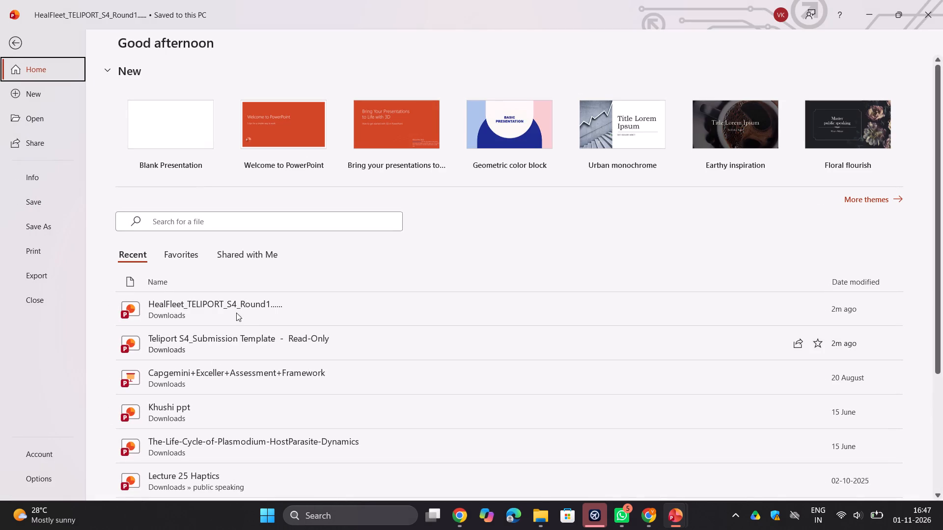
left_click(248, 343)
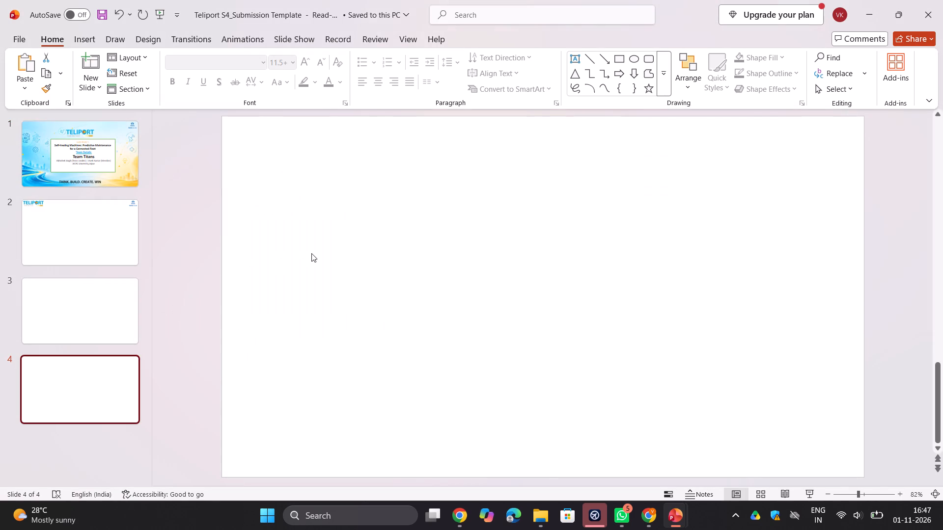
key("ctrl+v")
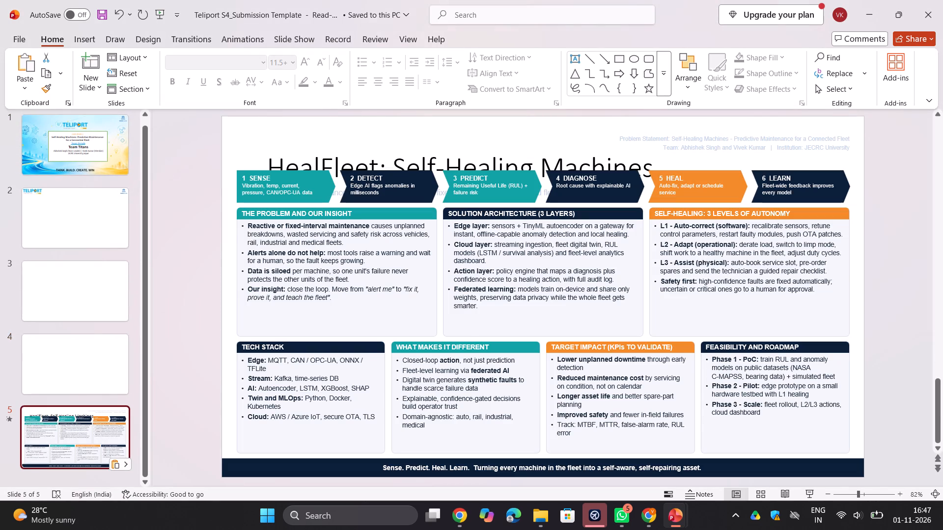
left_click(600, 147)
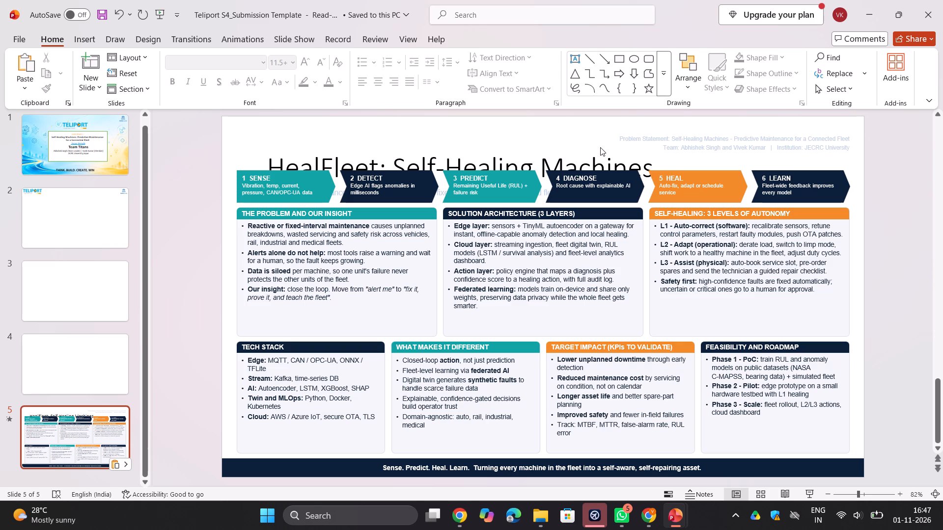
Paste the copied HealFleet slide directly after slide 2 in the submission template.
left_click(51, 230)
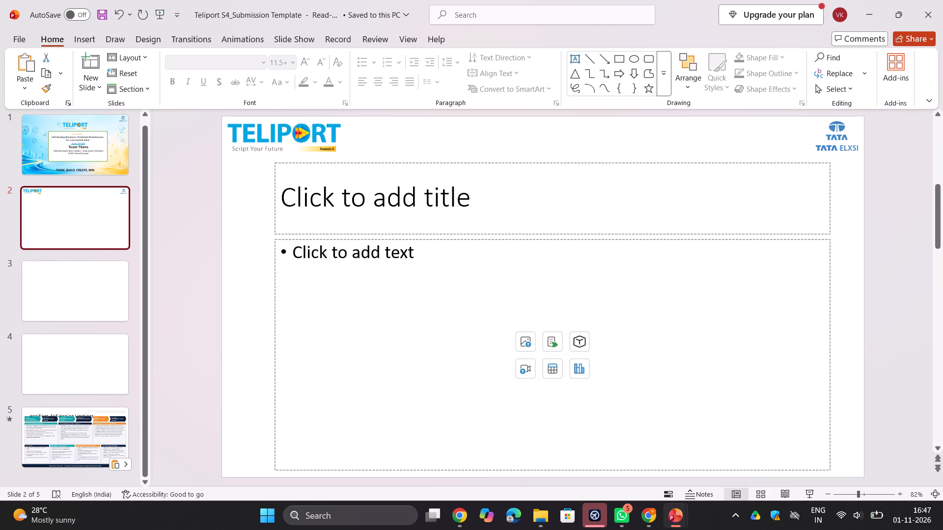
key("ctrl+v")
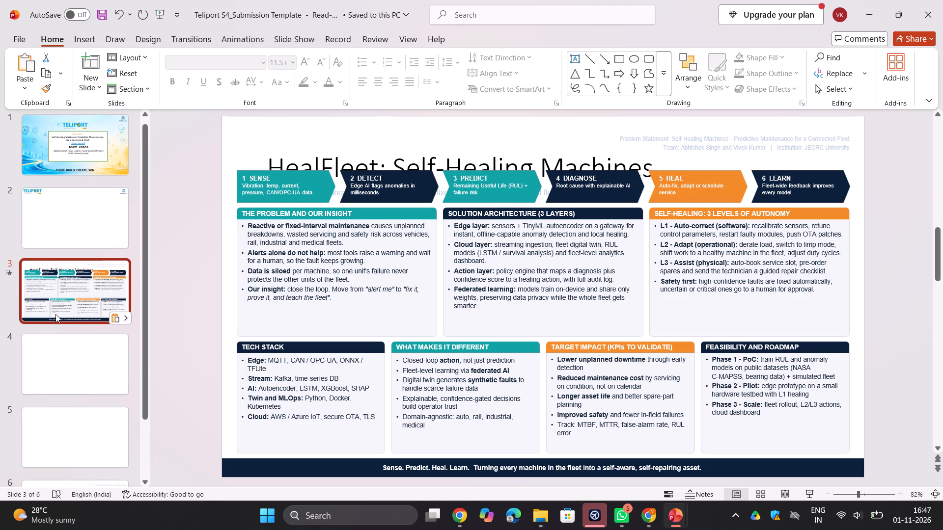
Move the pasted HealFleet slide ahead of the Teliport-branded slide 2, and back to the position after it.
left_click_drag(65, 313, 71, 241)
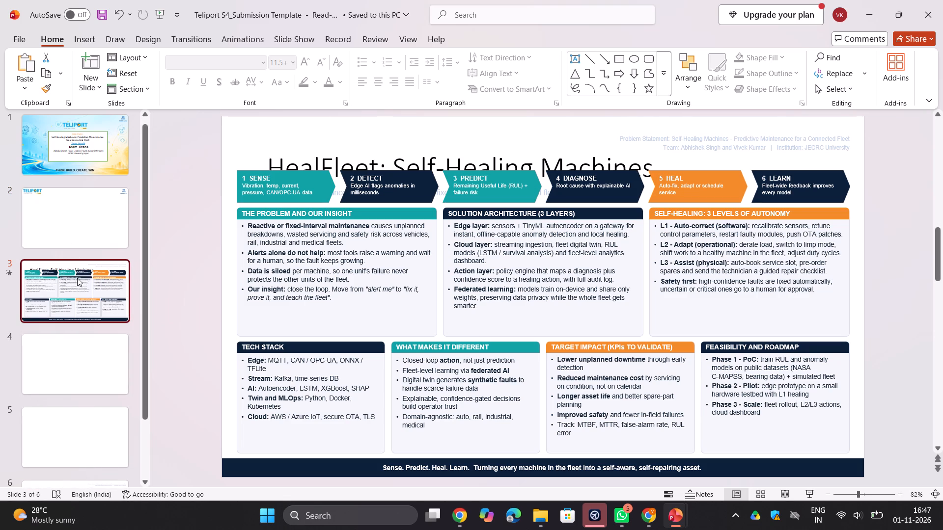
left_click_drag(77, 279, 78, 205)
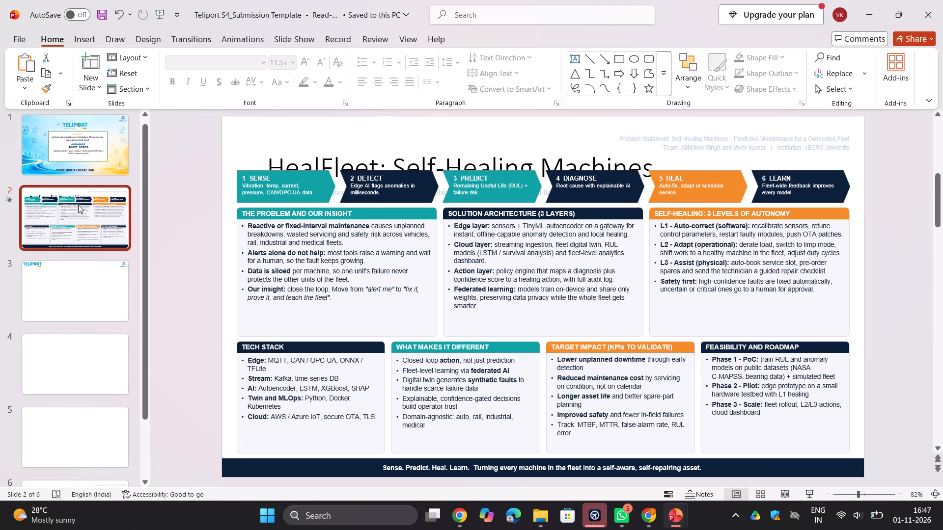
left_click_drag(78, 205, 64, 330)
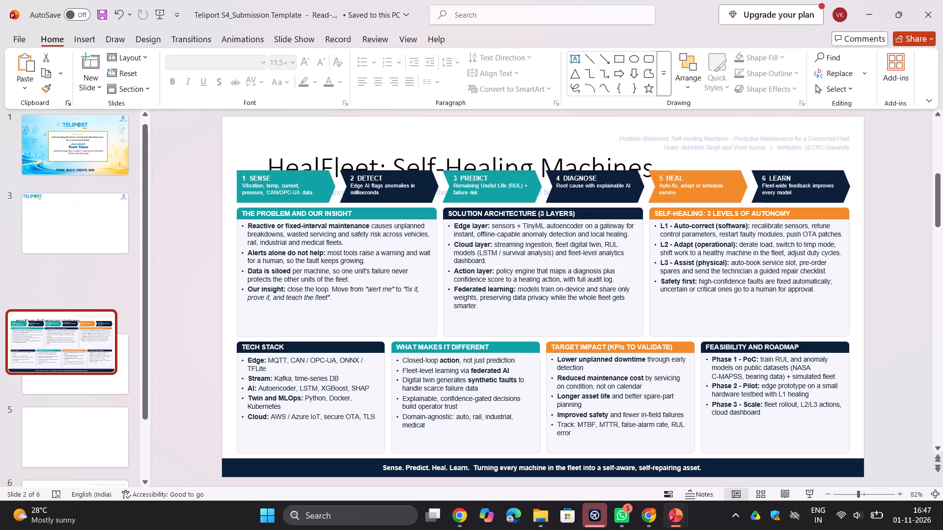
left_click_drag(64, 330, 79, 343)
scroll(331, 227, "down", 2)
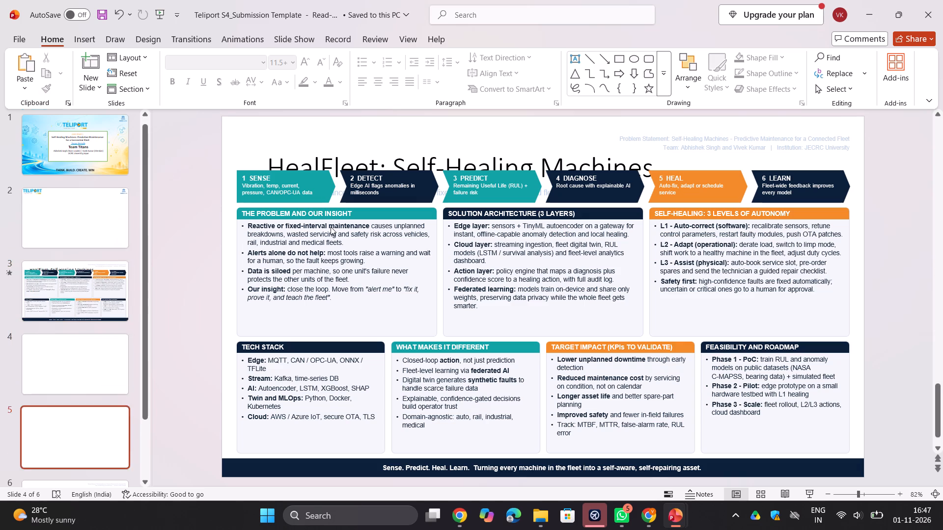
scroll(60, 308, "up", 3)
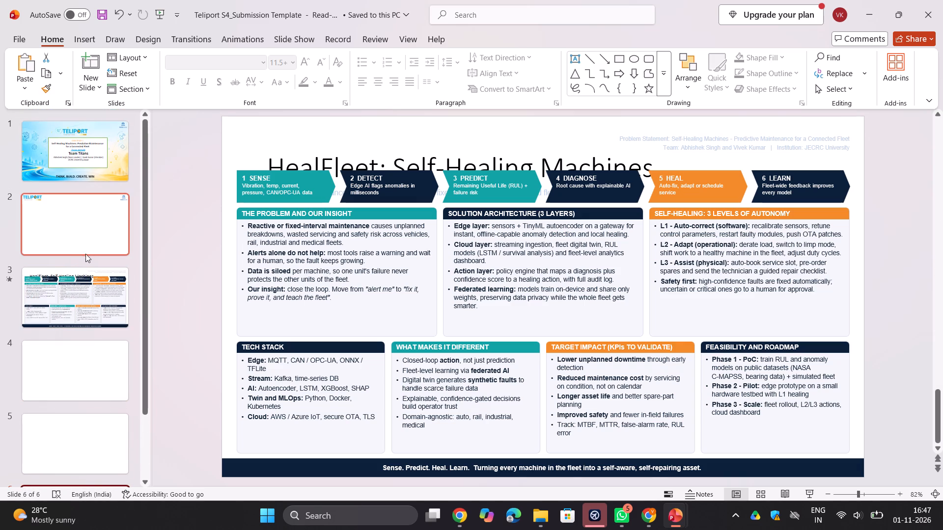
Undo the slide moves, HealFleet pastes and blank slide additions, back to just the title slide and the Teliport-branded slide 2.
key("ctrl+z")
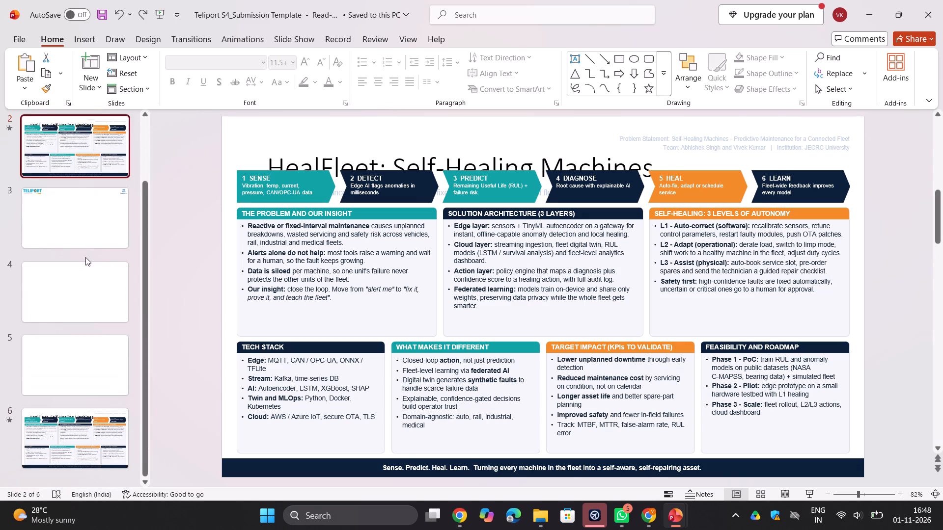
key("ctrl+z")
key("ctrl+z")
key("ctrl+z")
key("ctrl+z")
key("ctrl+z")
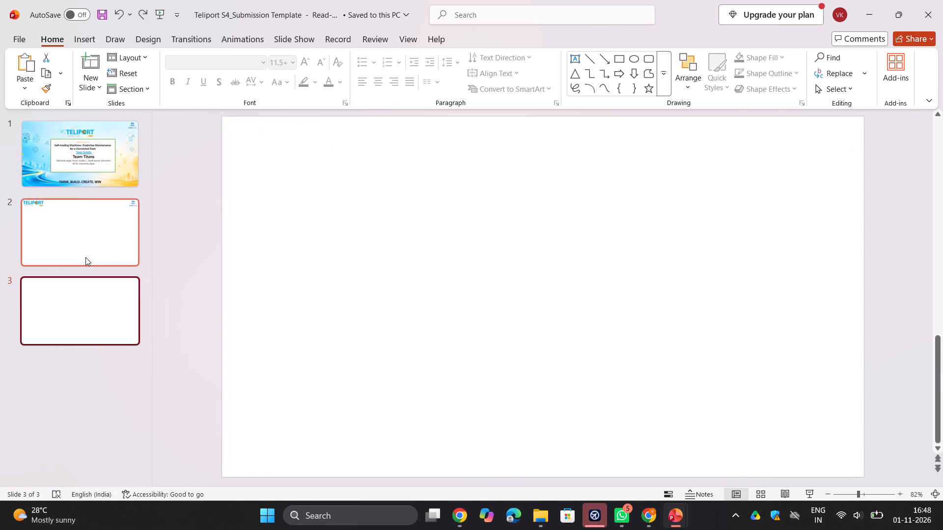
key("ctrl+z")
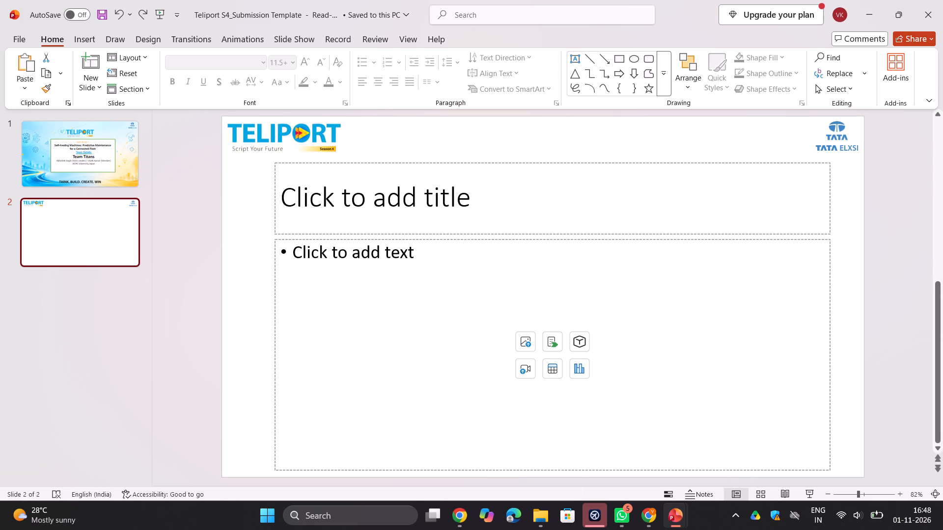
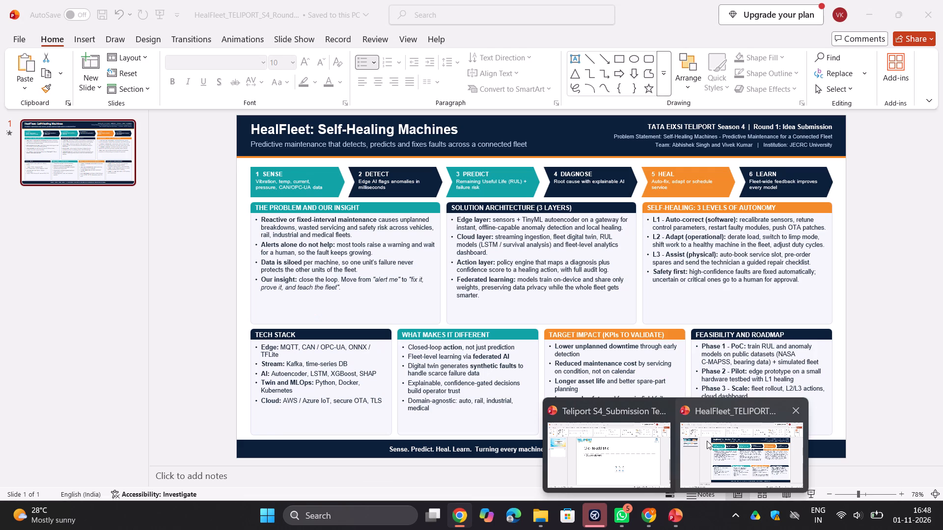
Switch to the Teliport S4 submission template and start a screen snip with the Team Titans title slide displayed.
left_click(707, 441)
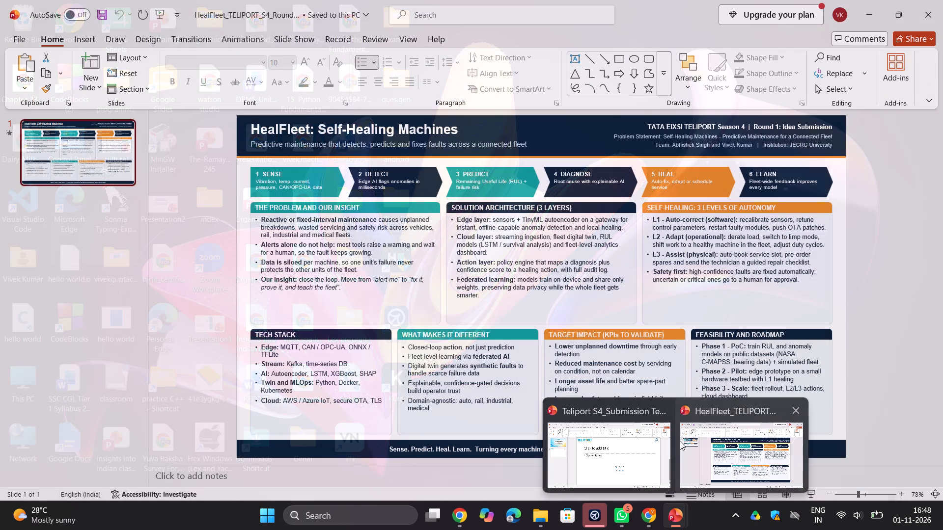
left_click(629, 450)
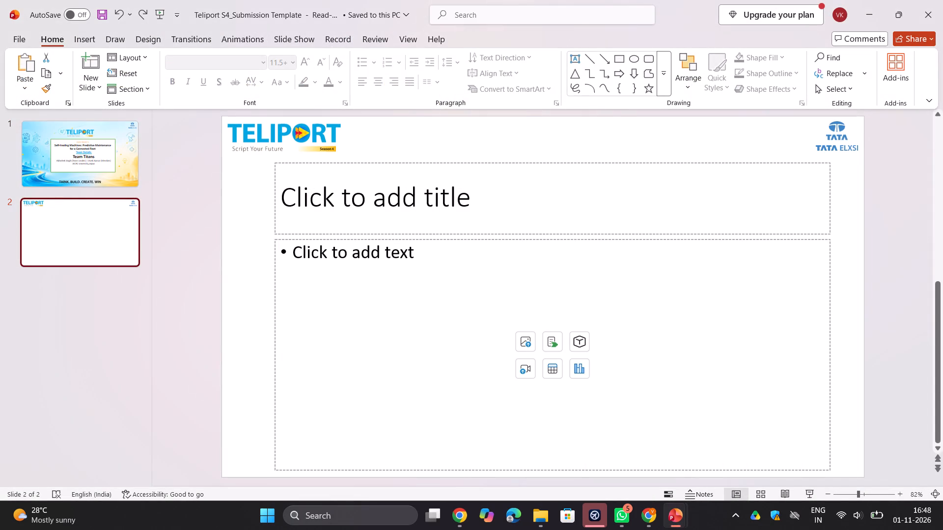
left_click(106, 158)
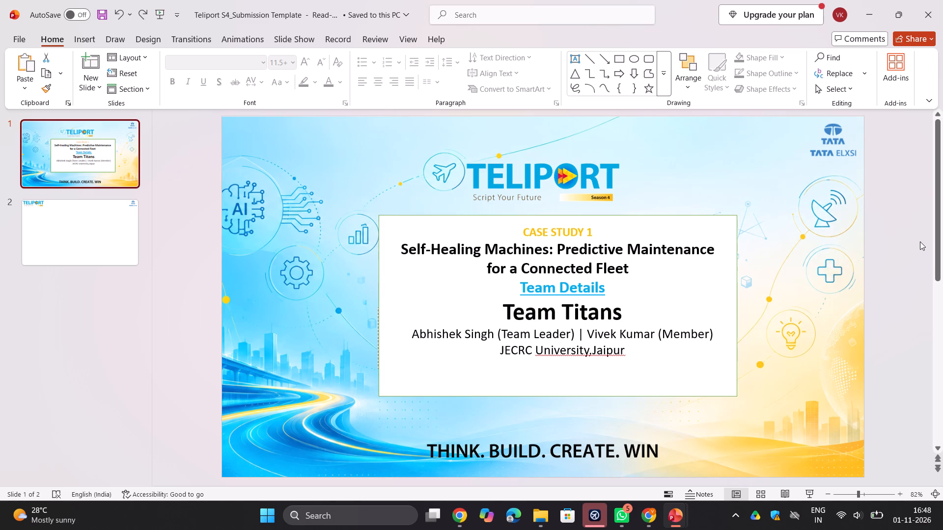
key("shift+super+s")
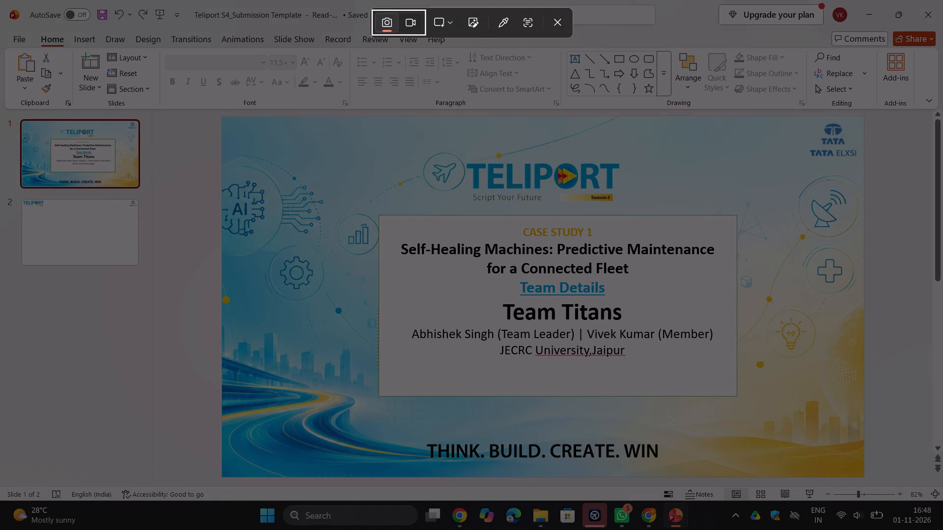
Capture a rectangular screen snip covering the entire Case Study 1 title slide of the Teliport S4 submission template.
left_click_drag(199, 111, 820, 493)
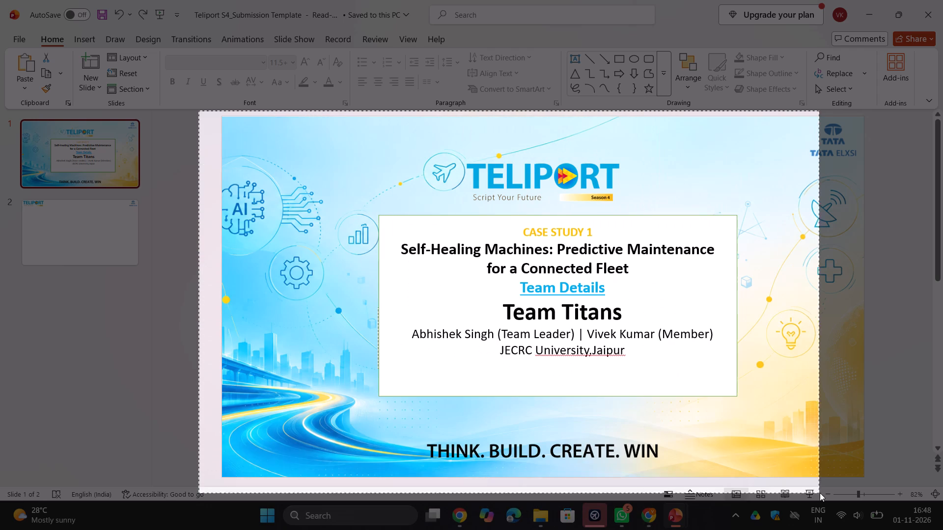
left_click_drag(820, 493, 884, 488)
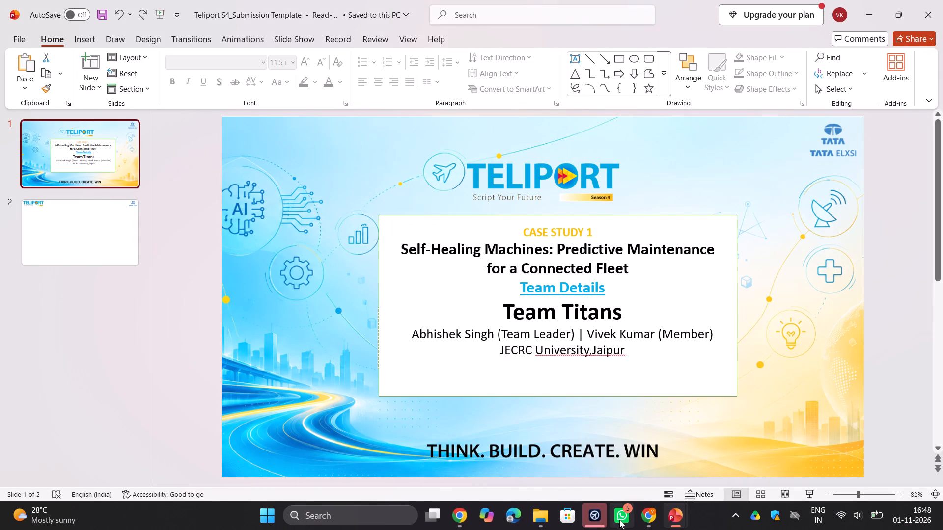
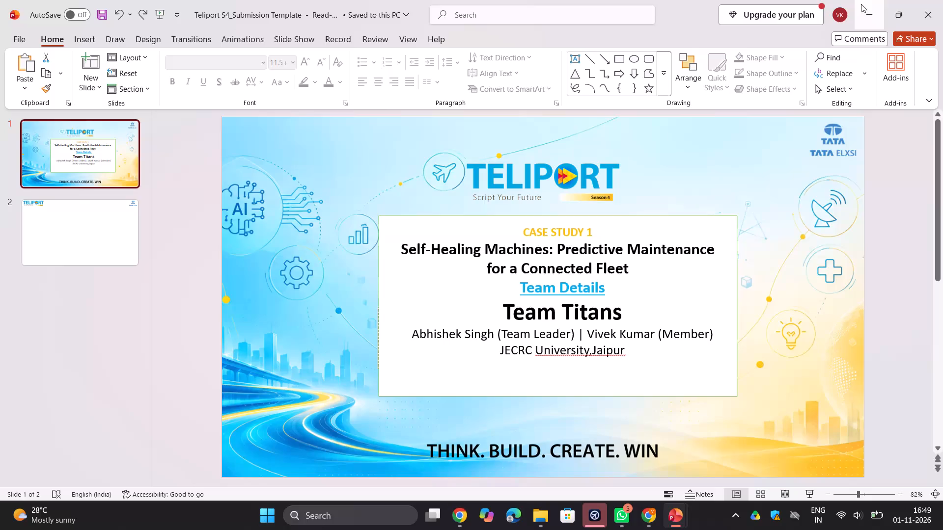
Switch to Chrome, return to the earlier "Launda-Sanghatan Ka Complaint Session!" YouTube video, and watch it with comments closed before pausing.
left_click(450, 529)
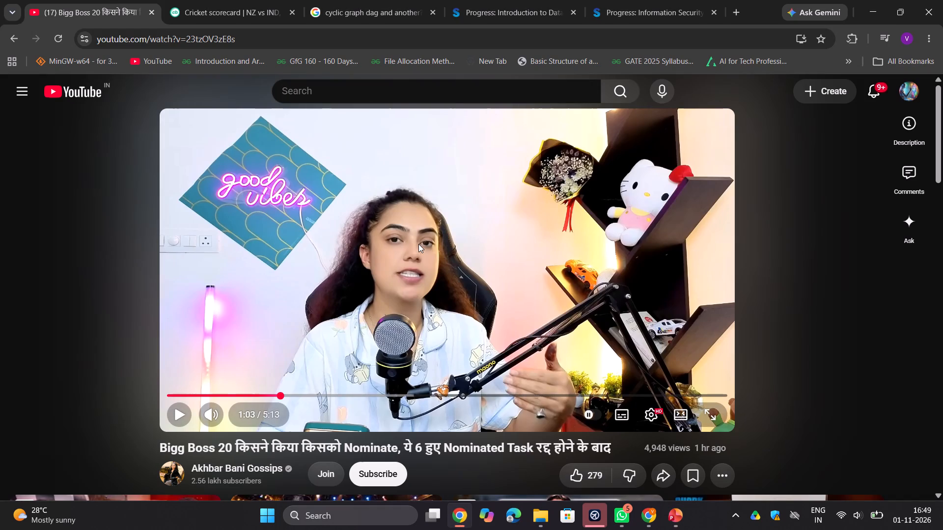
left_click(6, 48)
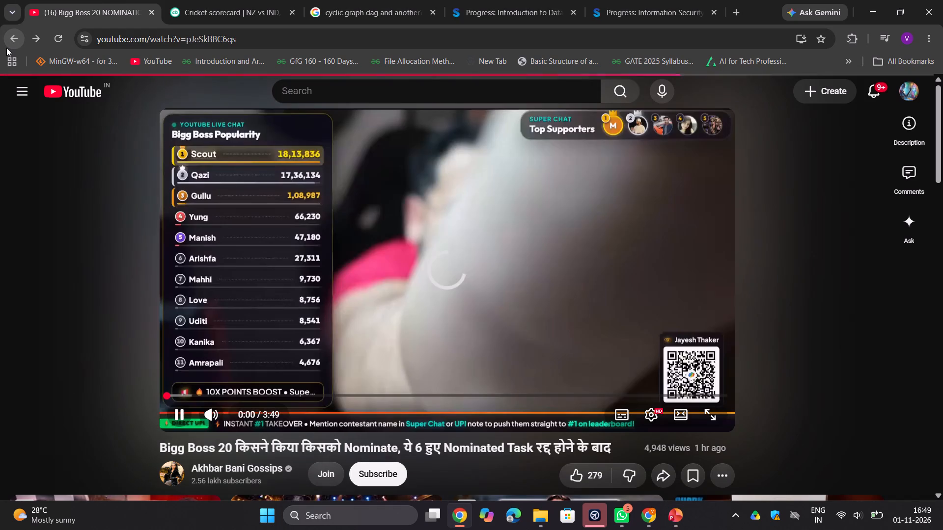
left_click(6, 48)
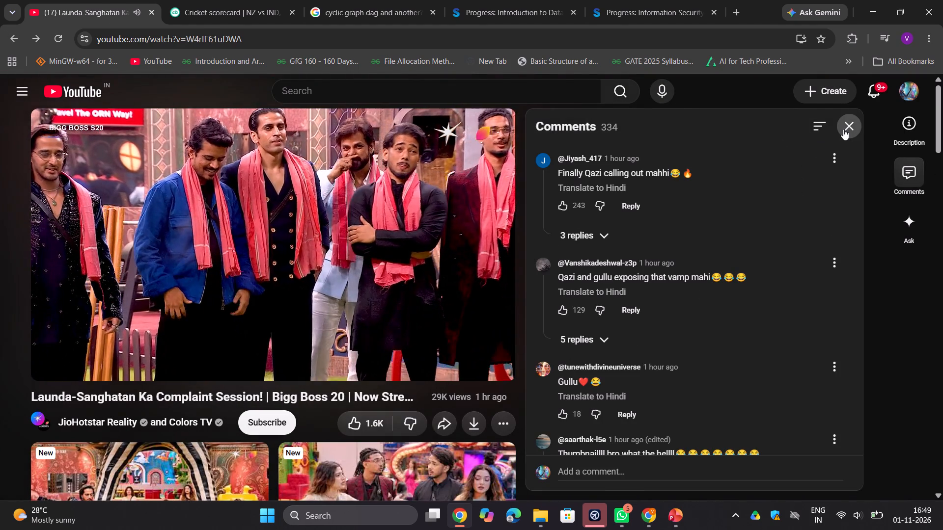
left_click(843, 129)
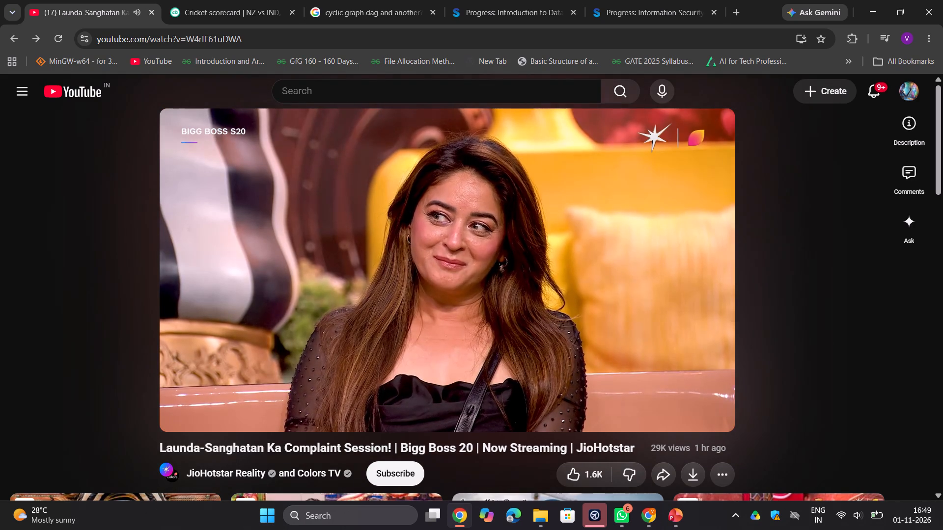
left_click(574, 225)
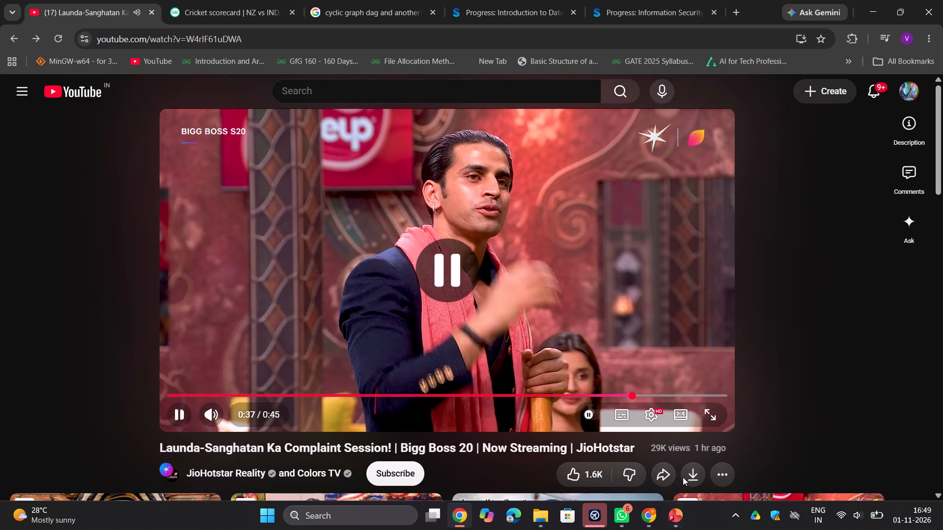
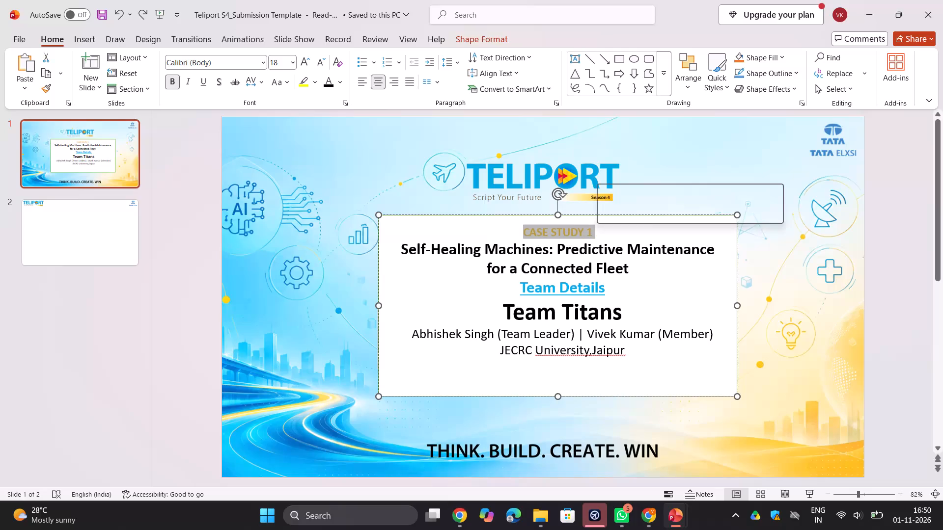
Set the selected "CASE STUDY 1" heading in the title slide's text box to black font colour with bold applied.
left_click(337, 85)
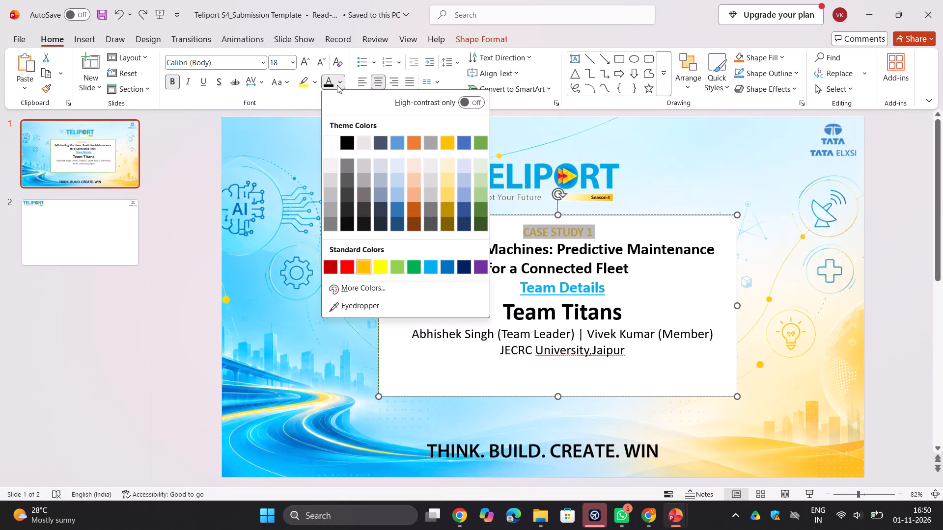
left_click(349, 140)
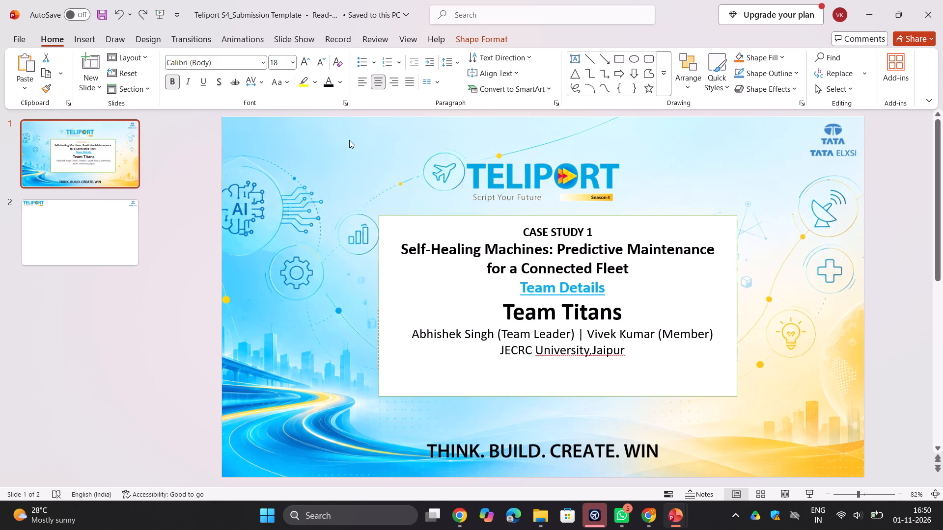
left_click(175, 86)
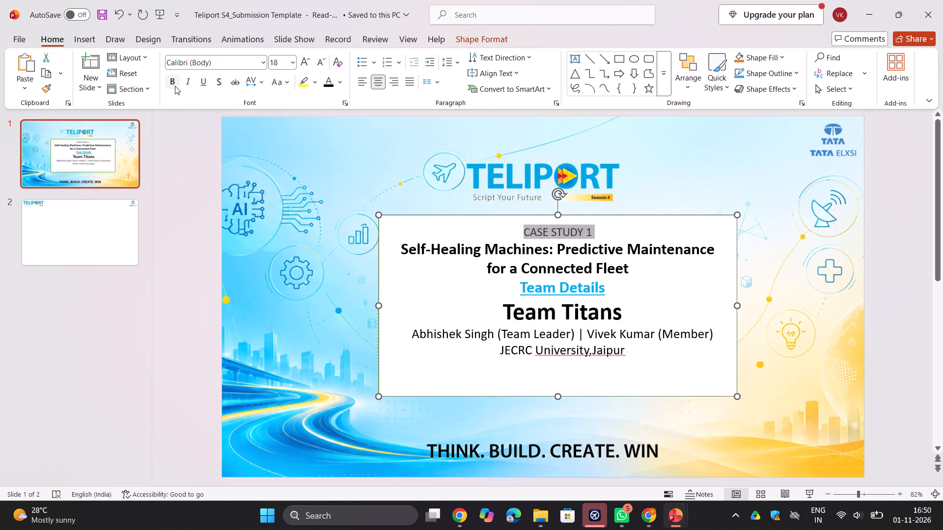
left_click(175, 86)
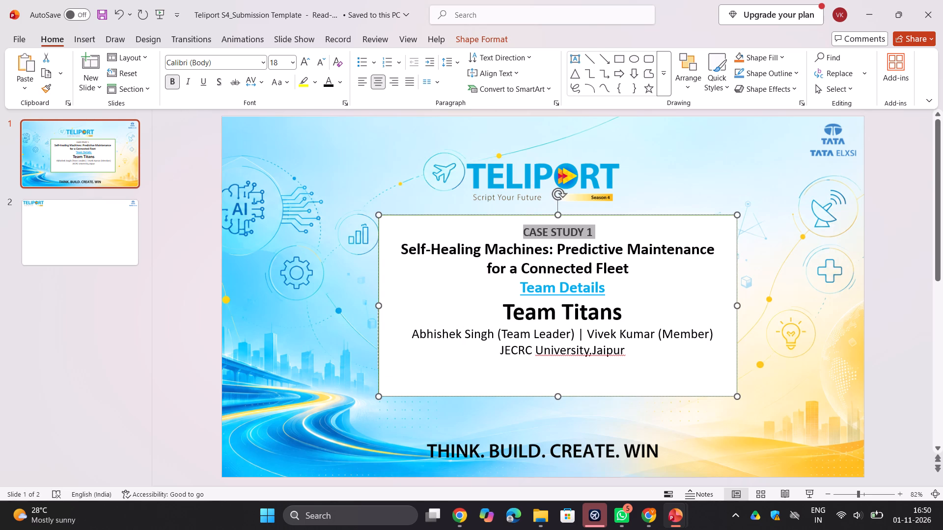